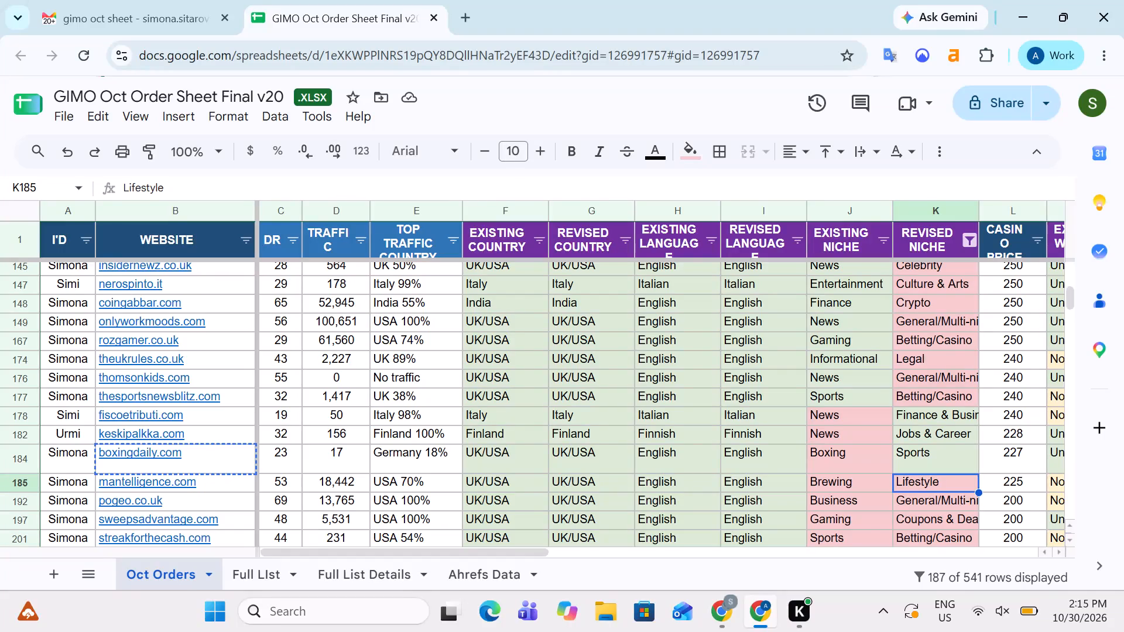
# Examine the niche, casino price and website type entries in the mantelligence.com row and the row above it.
pyautogui.press('Right')
pyautogui.press('Right')
pyautogui.press('Right')
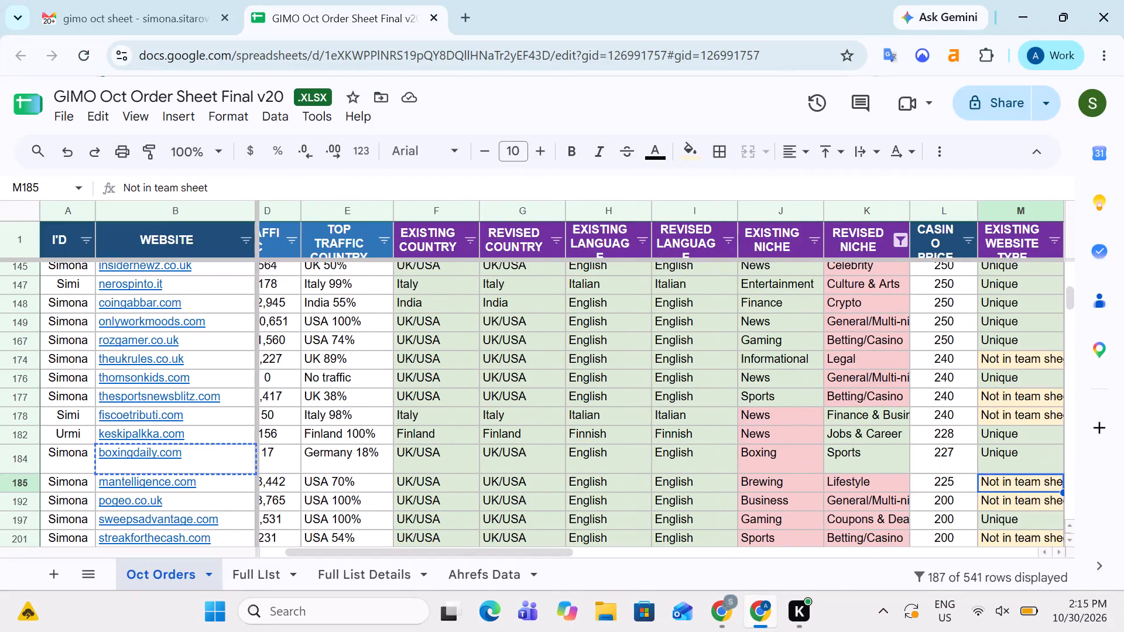
pyautogui.press('Right')
pyautogui.press('Right')
pyautogui.press('Left')
pyautogui.press('Left')
pyautogui.press('Left')
pyautogui.press('Left')
pyautogui.press('Right')
pyautogui.press('Left')
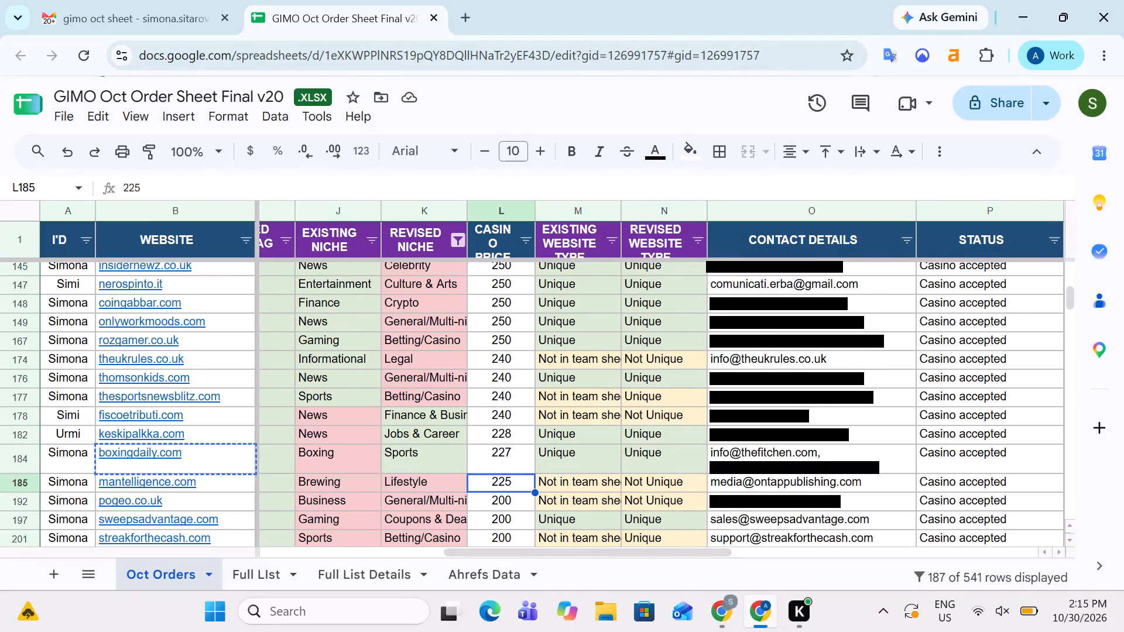
pyautogui.press('Up')
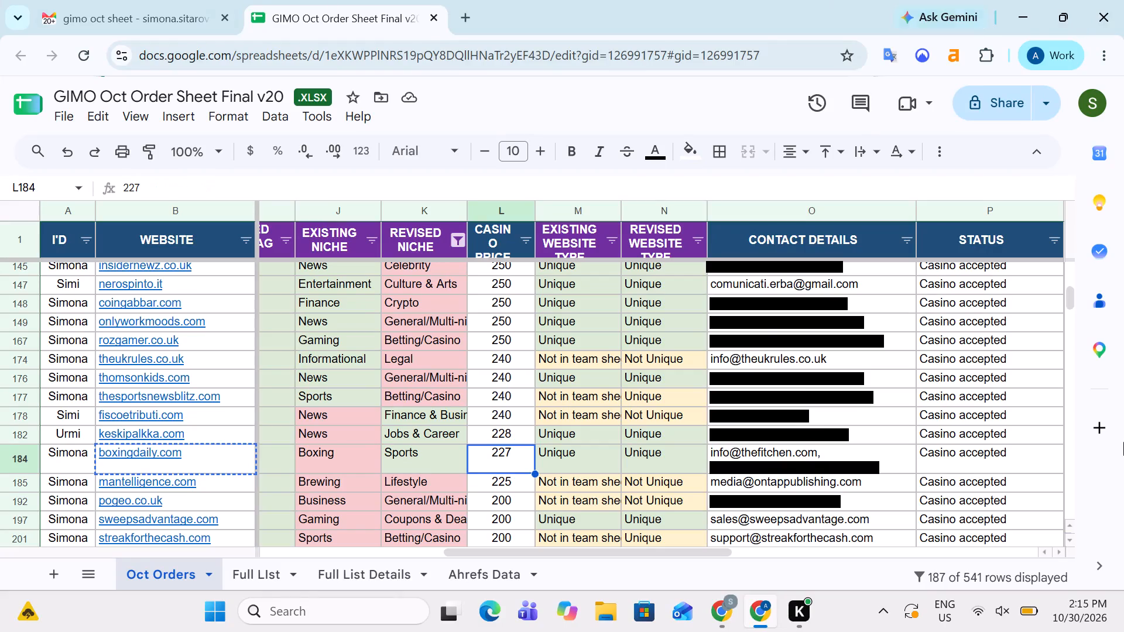
# Remove the existing niche filter and create a fresh filter on the header row of the Oct Orders sheet.
pyautogui.click(939, 153)
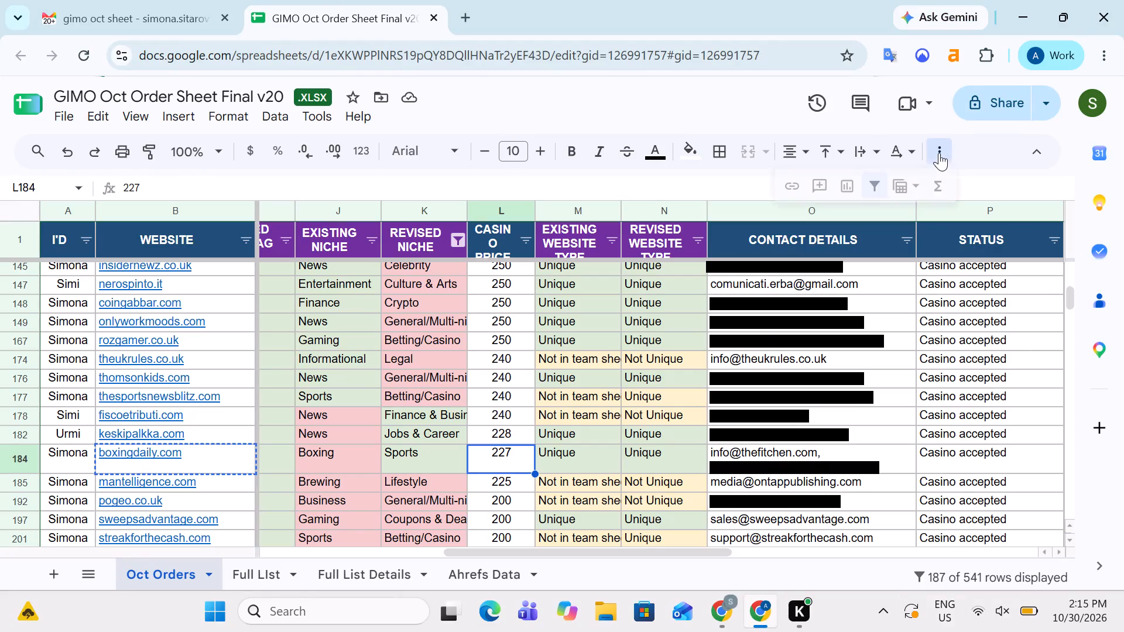
pyautogui.click(881, 181)
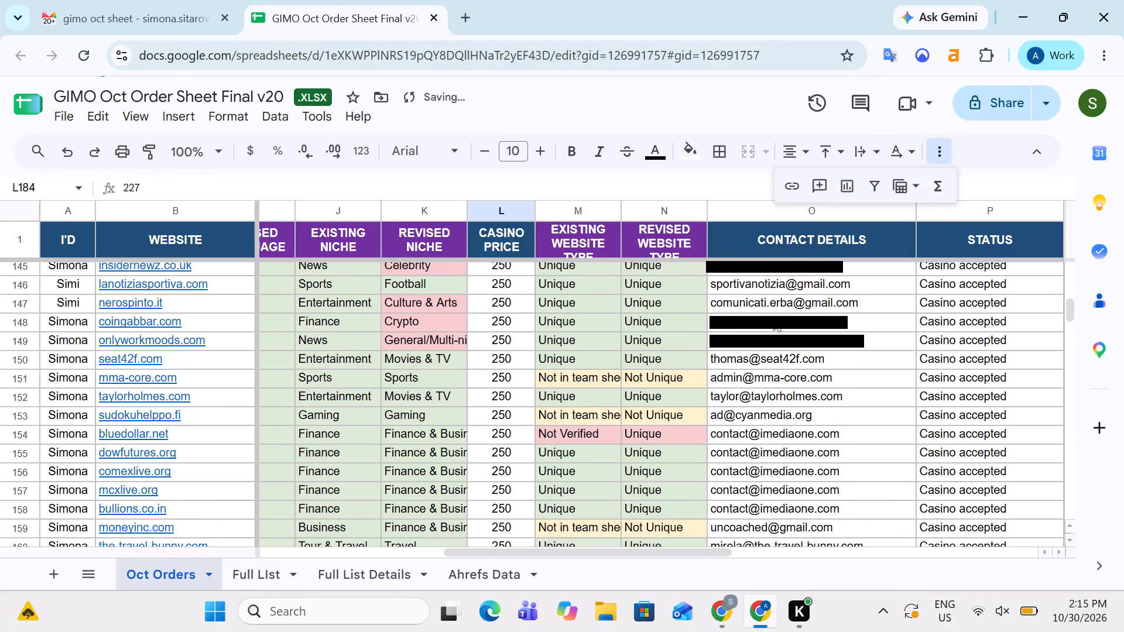
pyautogui.click(0, 236)
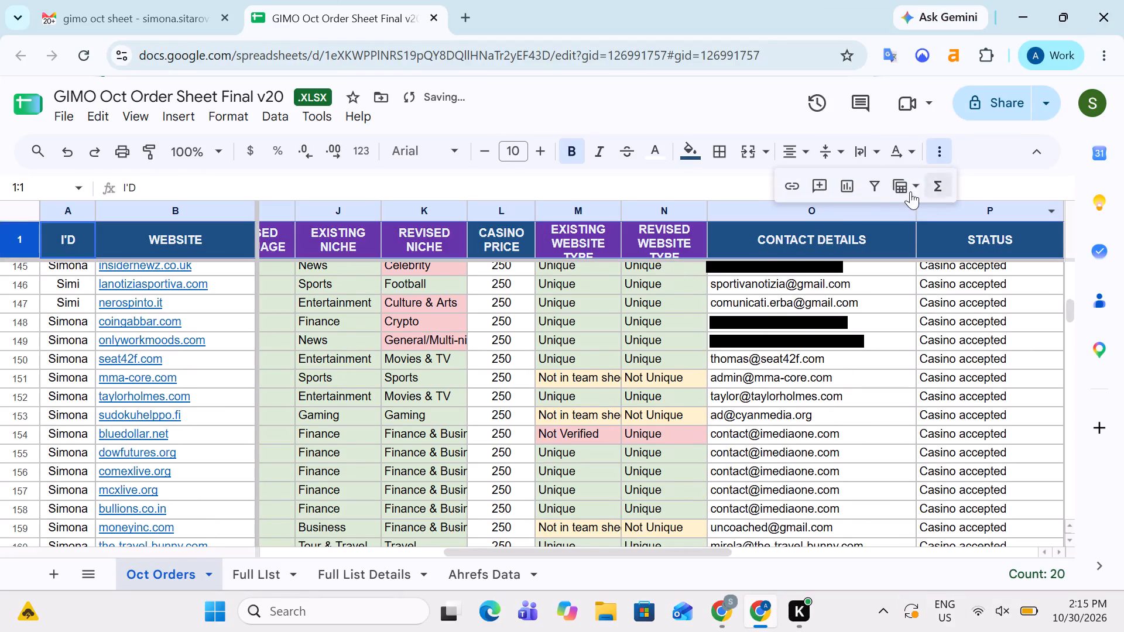
pyautogui.click(880, 178)
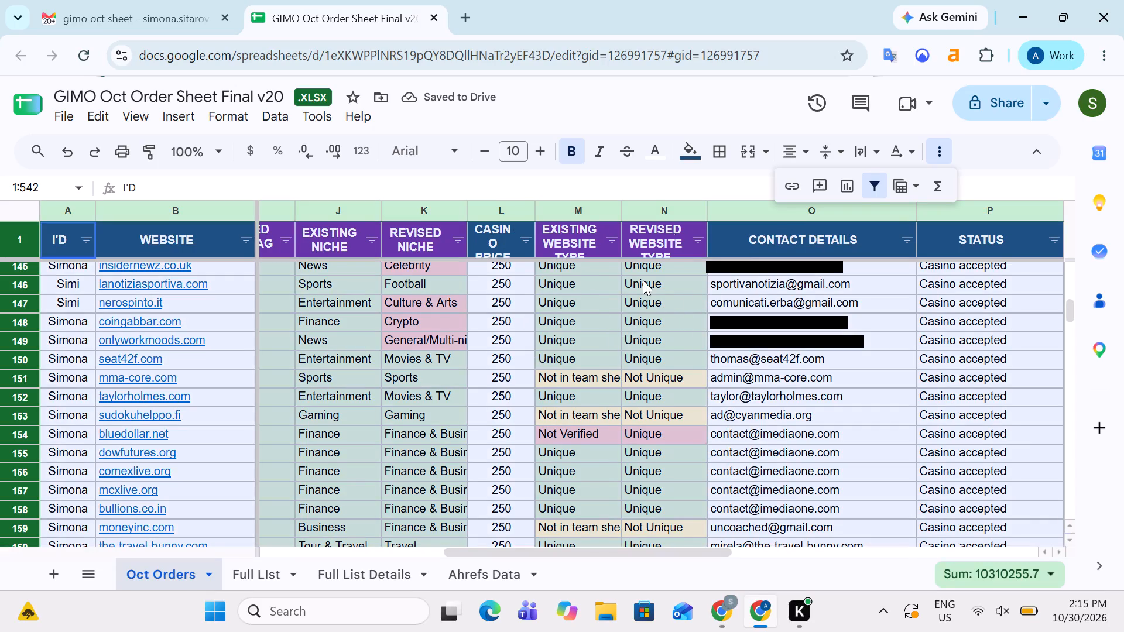
# Filter the Revised Website Type column by fill color to show only the light red cells.
pyautogui.click(697, 236)
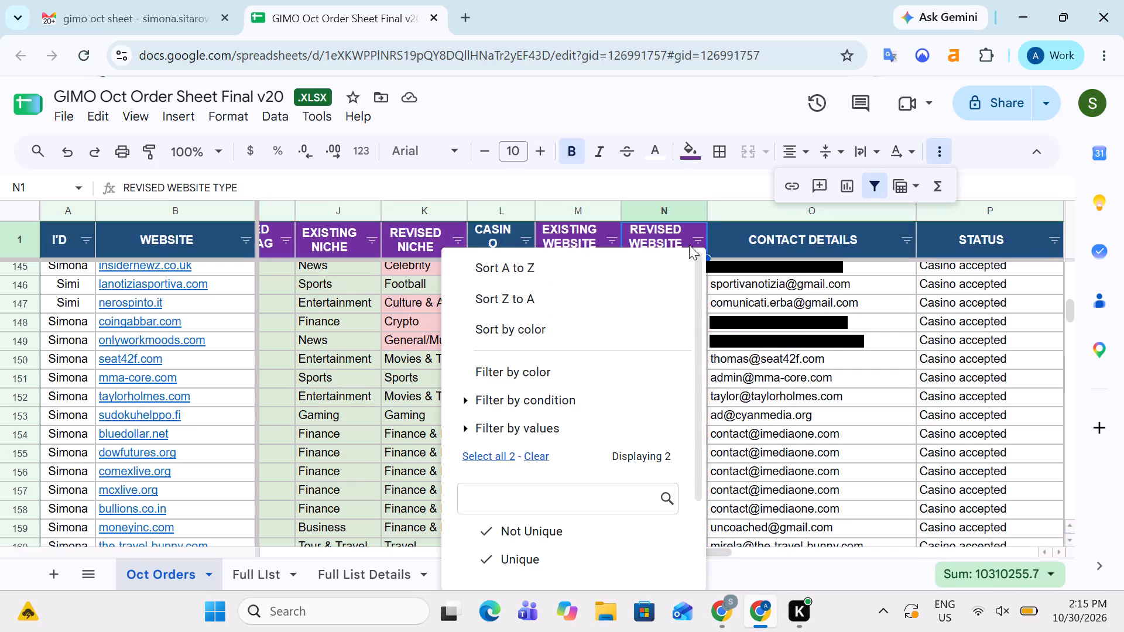
pyautogui.scroll(-5, 601, 343)
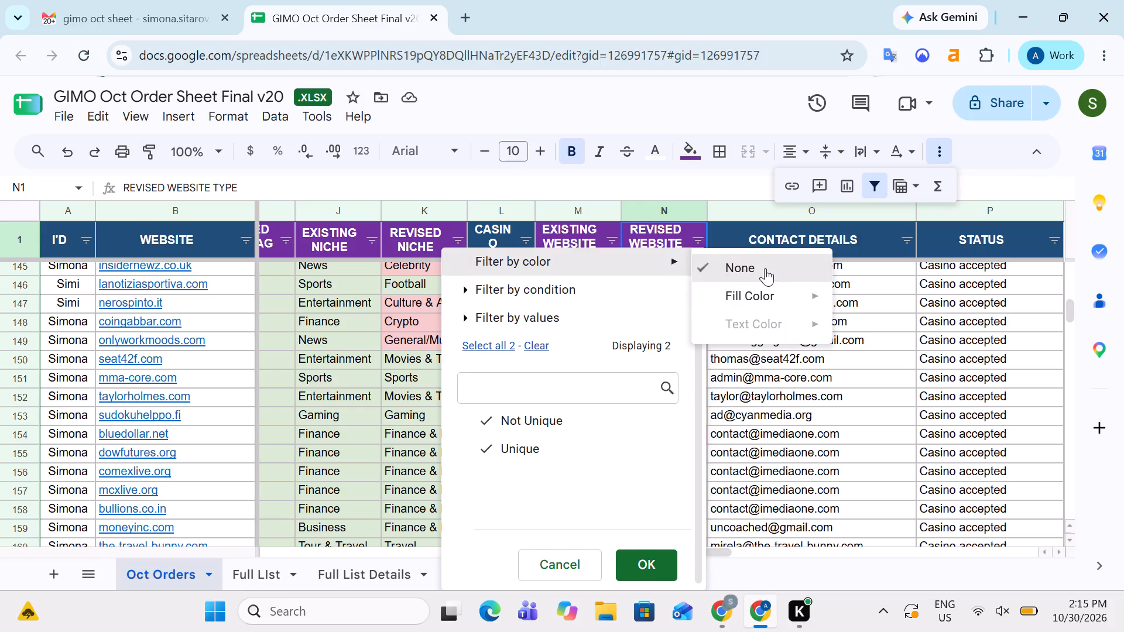
pyautogui.click(849, 362)
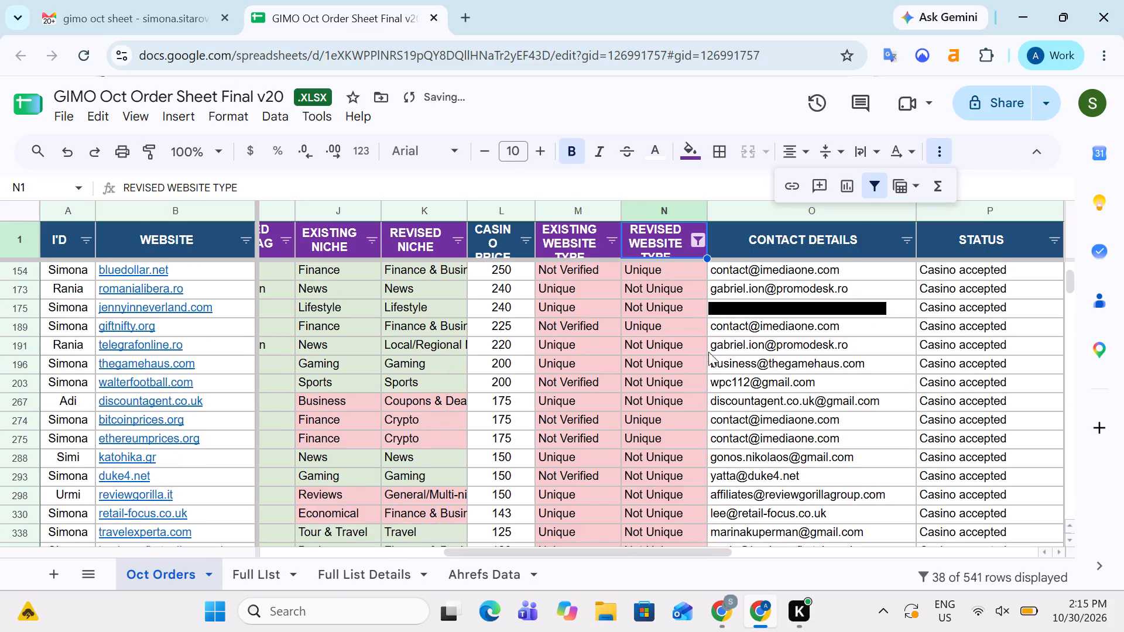
pyautogui.scroll(-6, 629, 324)
pyautogui.scroll(20, 670, 371)
pyautogui.scroll(4, 670, 371)
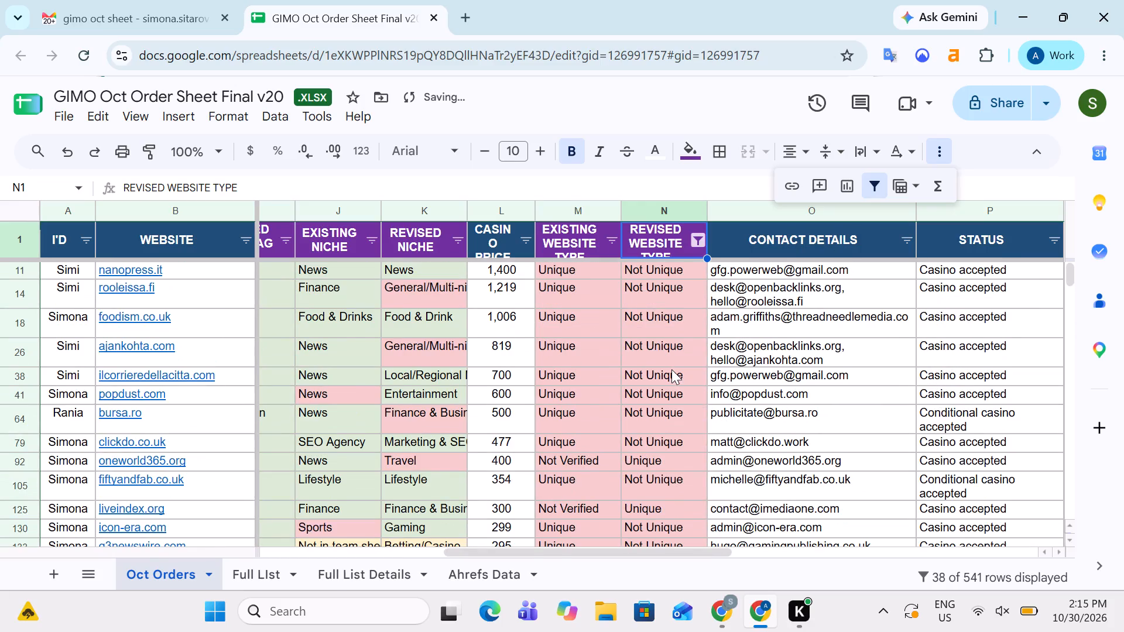
# Copy the nanopress.it address from the Website column and open the site in a new browser tab.
pyautogui.click(679, 277)
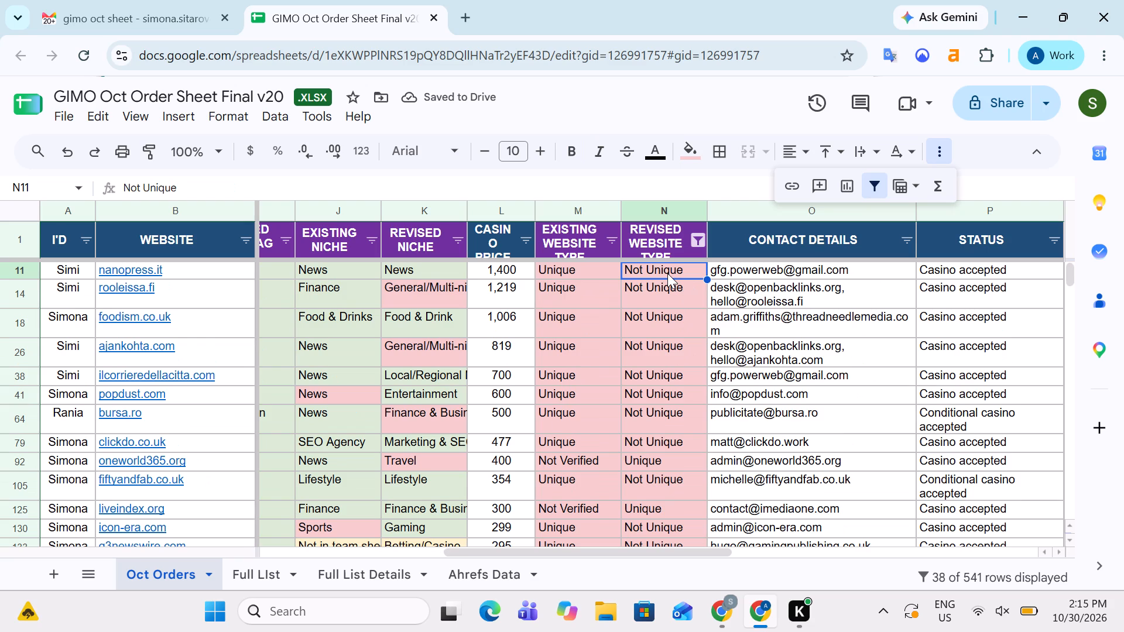
pyautogui.press('Left')
pyautogui.press('Left')
pyautogui.press('Left')
pyautogui.press('Left')
pyautogui.press('Left')
pyautogui.press('Left')
pyautogui.press('Left')
pyautogui.press('Left')
pyautogui.press('Left')
pyautogui.press('Left')
pyautogui.press('Left')
pyautogui.press('Left')
pyautogui.press('Left')
pyautogui.press('Left')
pyautogui.press('Left')
pyautogui.press('Left')
pyautogui.press('Left')
pyautogui.press('Left')
pyautogui.press('Left')
pyautogui.press('Left')
pyautogui.press('Right')
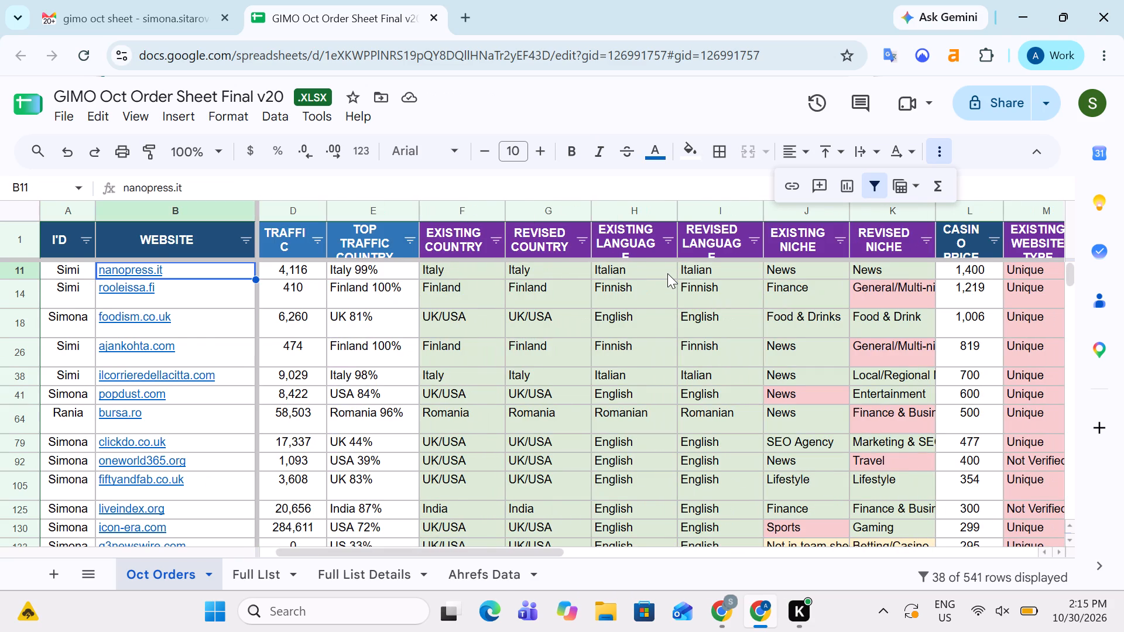
pyautogui.hotkey('ctrl', 'c')
pyautogui.click(465, 14)
pyautogui.hotkey('ctrl', 'v')
pyautogui.press('Return')
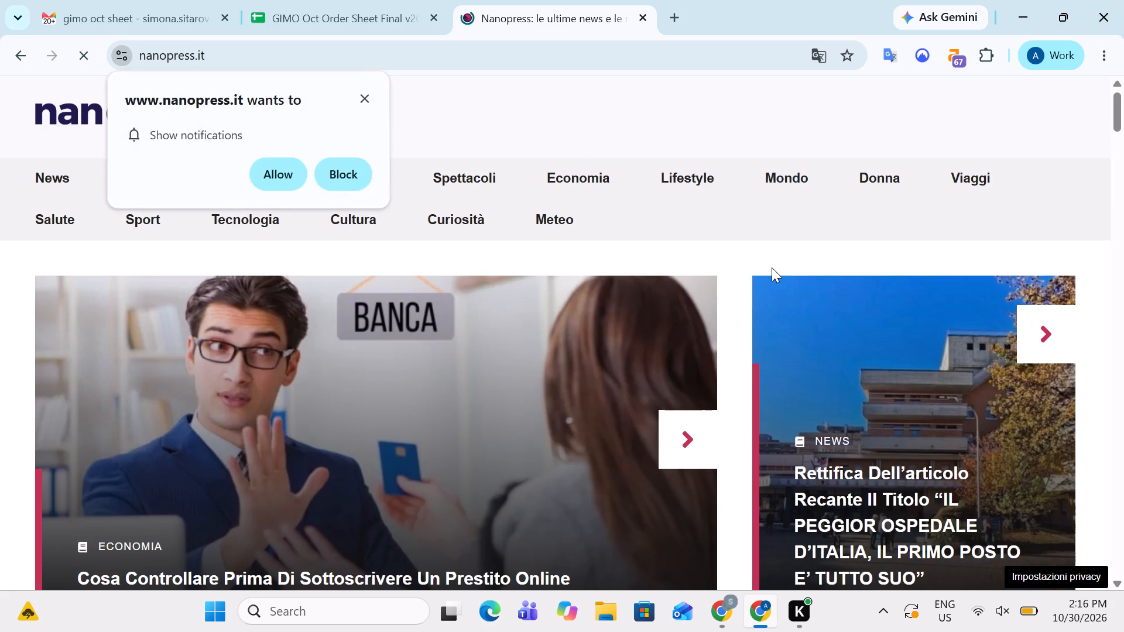
# Dismiss the notification request, review the nanopress.it homepage content and dates, and check its Ahrefs metrics.
pyautogui.click(361, 103)
pyautogui.scroll(-4, 999, 287)
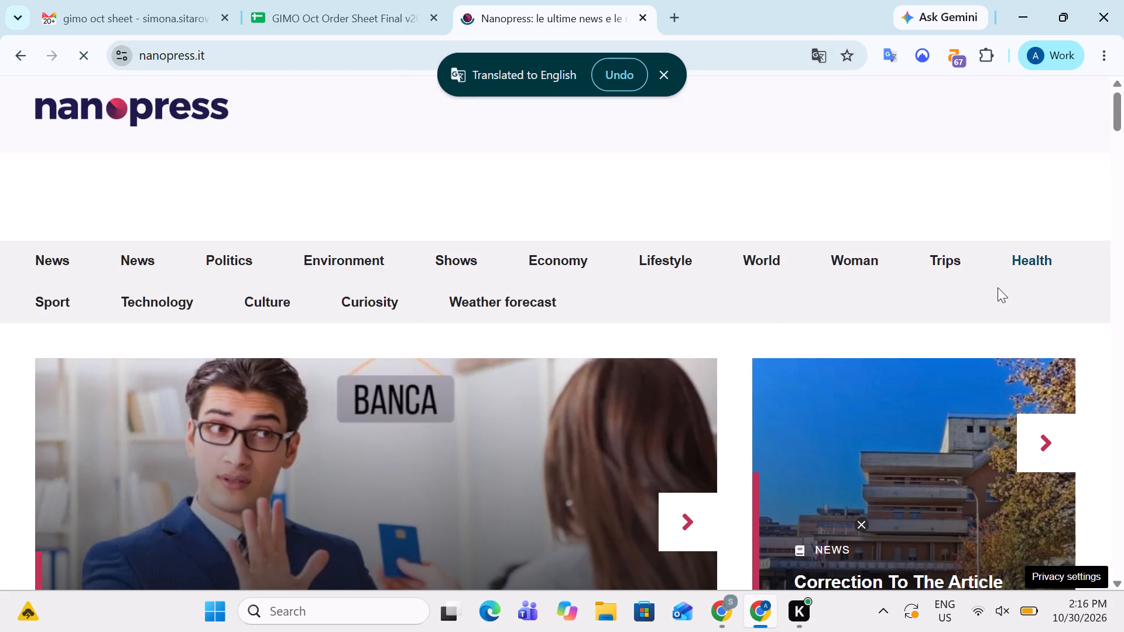
pyautogui.scroll(6, 763, 185)
pyautogui.scroll(-8, 763, 185)
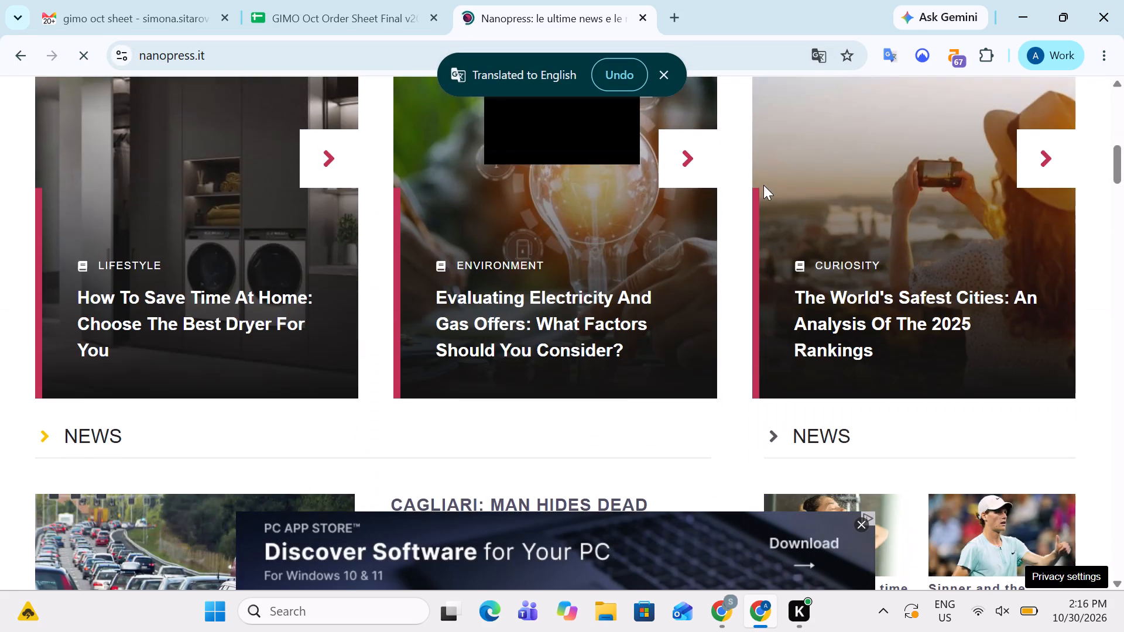
pyautogui.scroll(-20, 763, 185)
pyautogui.scroll(-18, 763, 185)
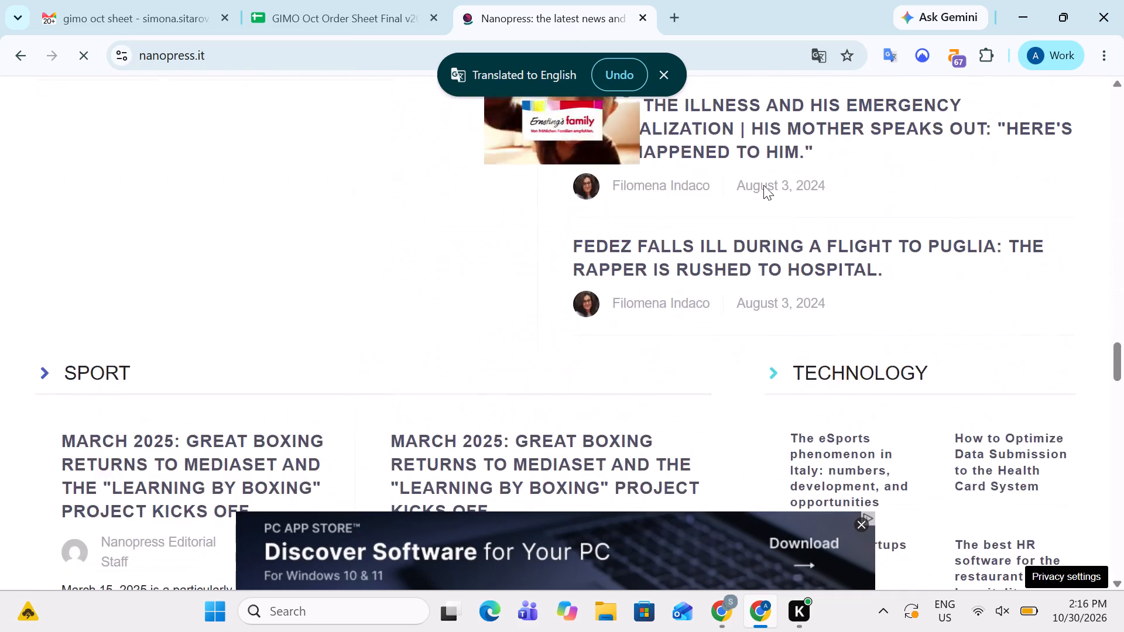
pyautogui.scroll(-11, 763, 185)
pyautogui.scroll(20, 763, 185)
pyautogui.scroll(13, 763, 185)
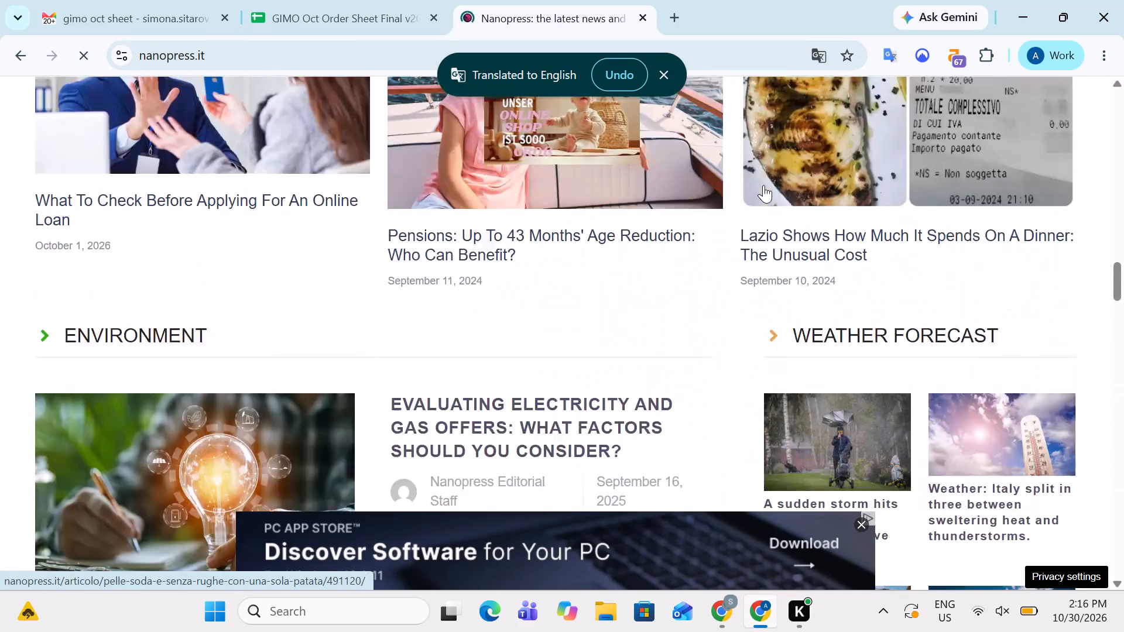
pyautogui.scroll(20, 763, 185)
pyautogui.scroll(19, 763, 185)
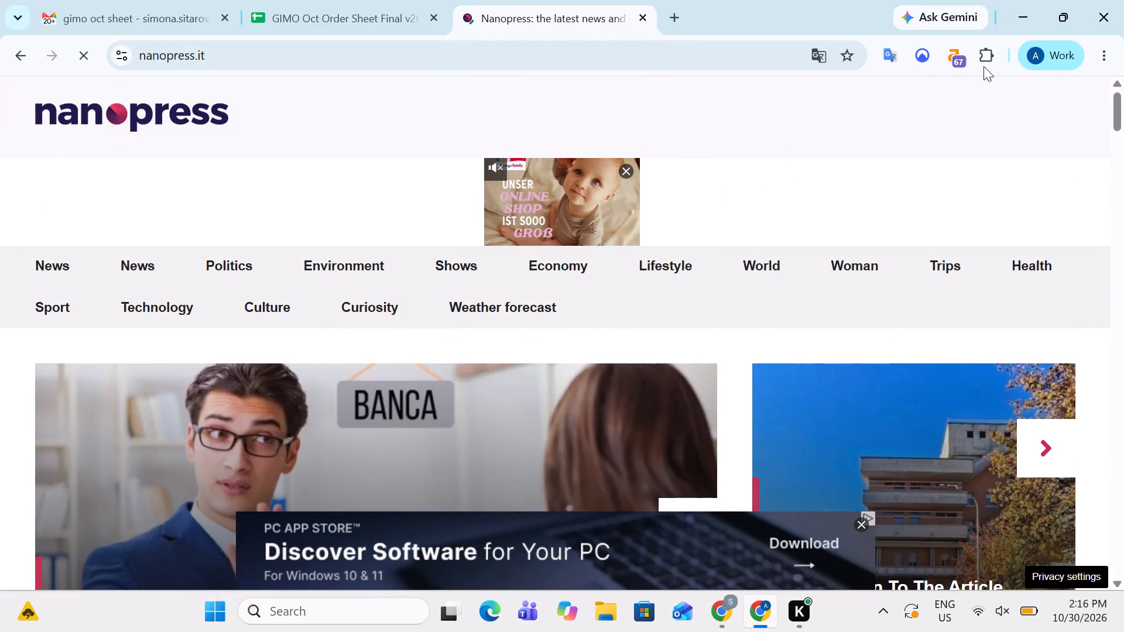
pyautogui.click(952, 57)
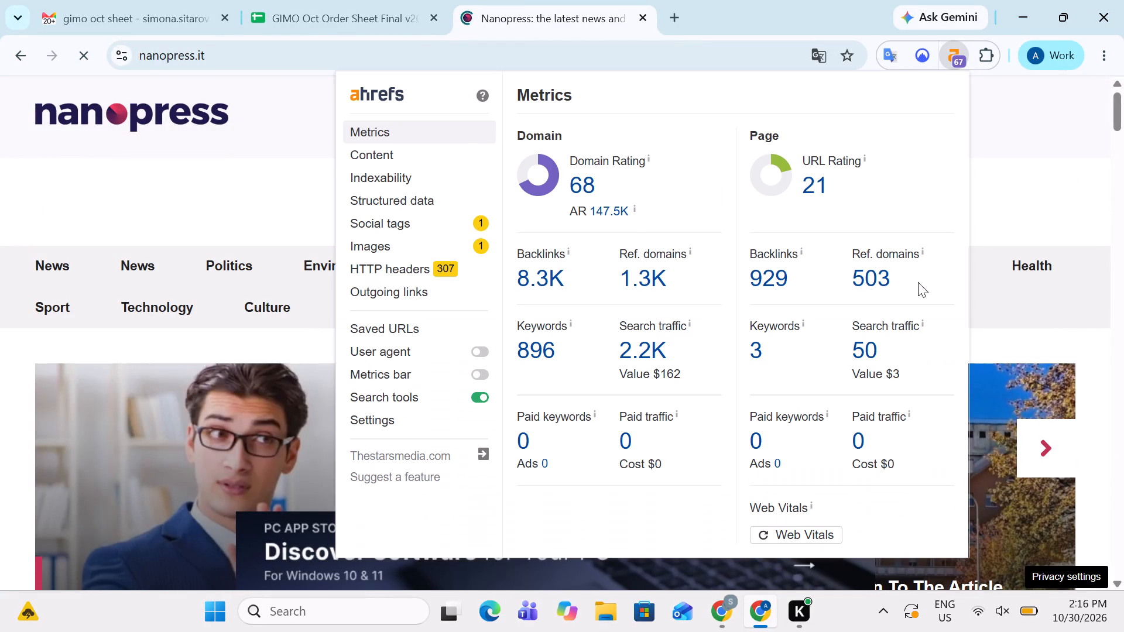
# Return to the order sheet and review the nanopress.it row's details through the niche, price and website type columns.
pyautogui.click(369, 0)
pyautogui.press('Right')
pyautogui.press('Right')
pyautogui.press('Right')
pyautogui.press('Right')
pyautogui.press('Right')
pyautogui.press('Right')
pyautogui.press('Right')
pyautogui.press('Right')
pyautogui.press('Right')
pyautogui.press('Right')
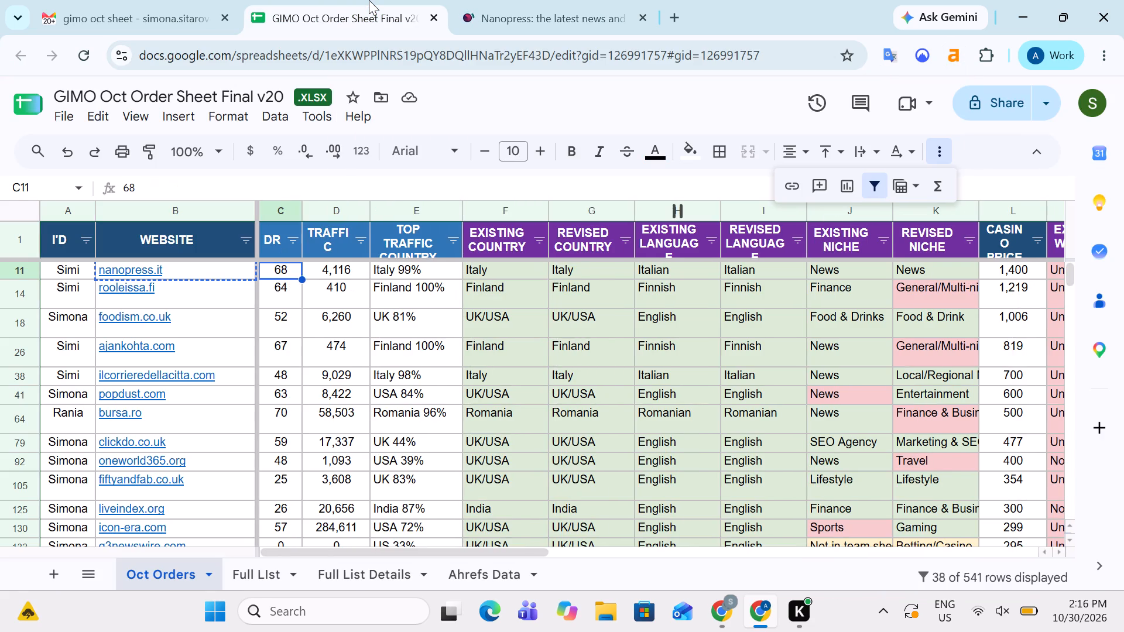
pyautogui.press('Right')
pyautogui.press('Right')
pyautogui.press('Right')
pyautogui.press('Right')
pyautogui.press('Left')
pyautogui.press('Left')
pyautogui.press('Left')
pyautogui.press('Left')
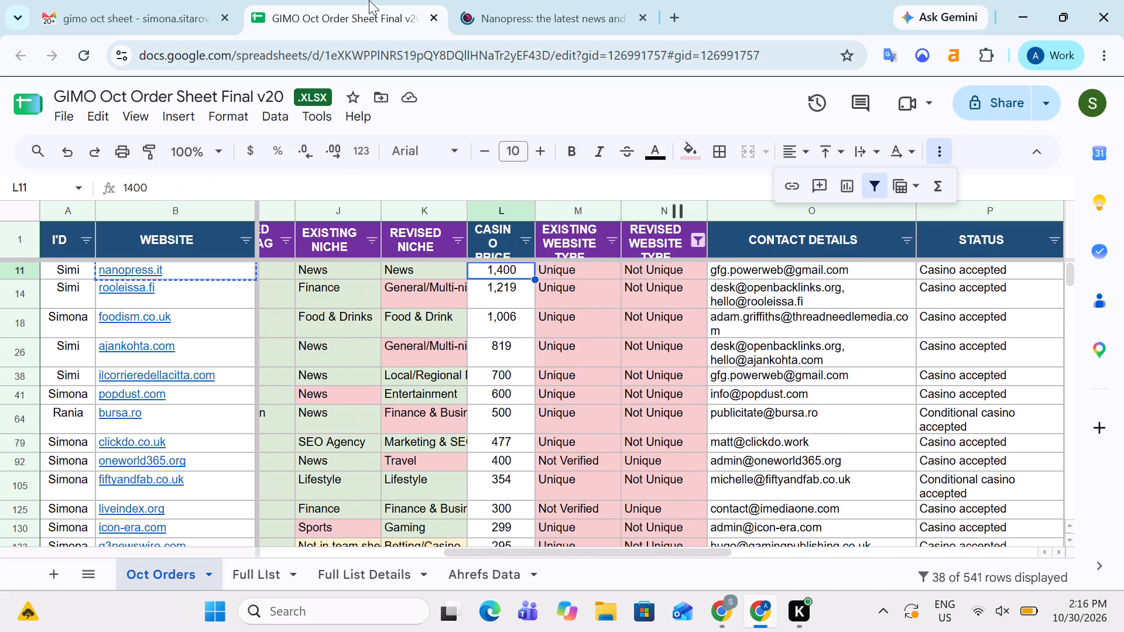
pyautogui.press('Right')
pyautogui.press('Right')
# Copy the rooleissa.fi address from the Website column and open it in the tab showing nanopress.it.
pyautogui.press('Down')
pyautogui.press('Left')
pyautogui.press('Left')
pyautogui.press('Left')
pyautogui.press('Left')
pyautogui.press('Left')
pyautogui.press('Left')
pyautogui.press('Left')
pyautogui.press('Left')
pyautogui.press('Left')
pyautogui.press('Left')
pyautogui.press('Left')
pyautogui.press('Left')
pyautogui.press('Left')
pyautogui.press('Left')
pyautogui.press('Left')
pyautogui.press('Left')
pyautogui.press('Left')
pyautogui.press('Left')
pyautogui.press('Left')
pyautogui.press('Left')
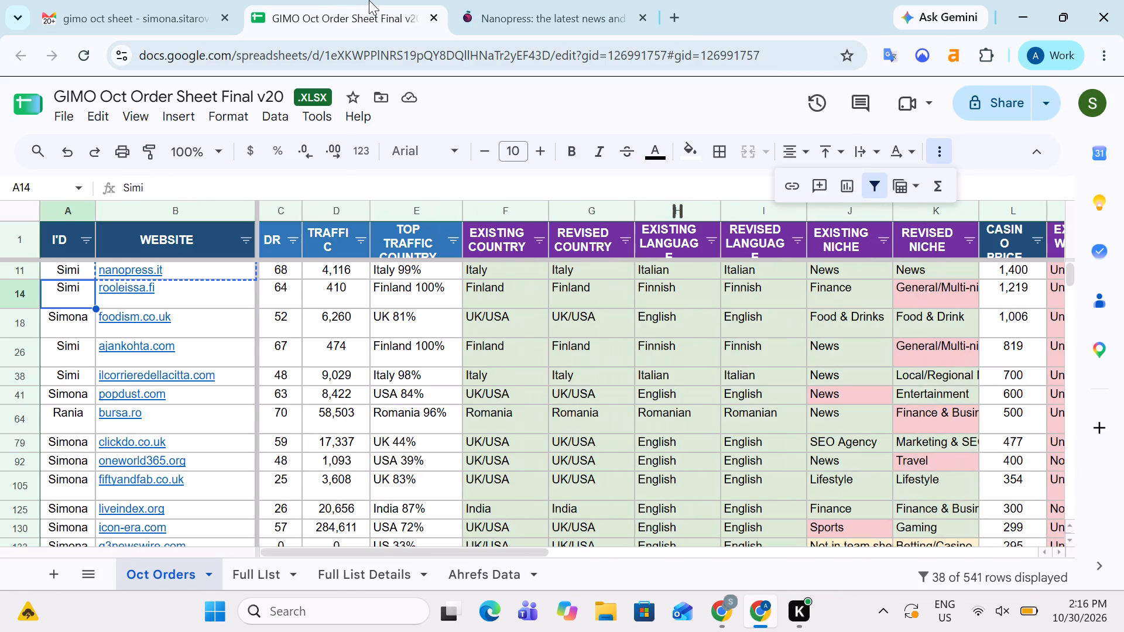
pyautogui.press('Right')
pyautogui.hotkey('ctrl', 'c')
pyautogui.click(542, 0)
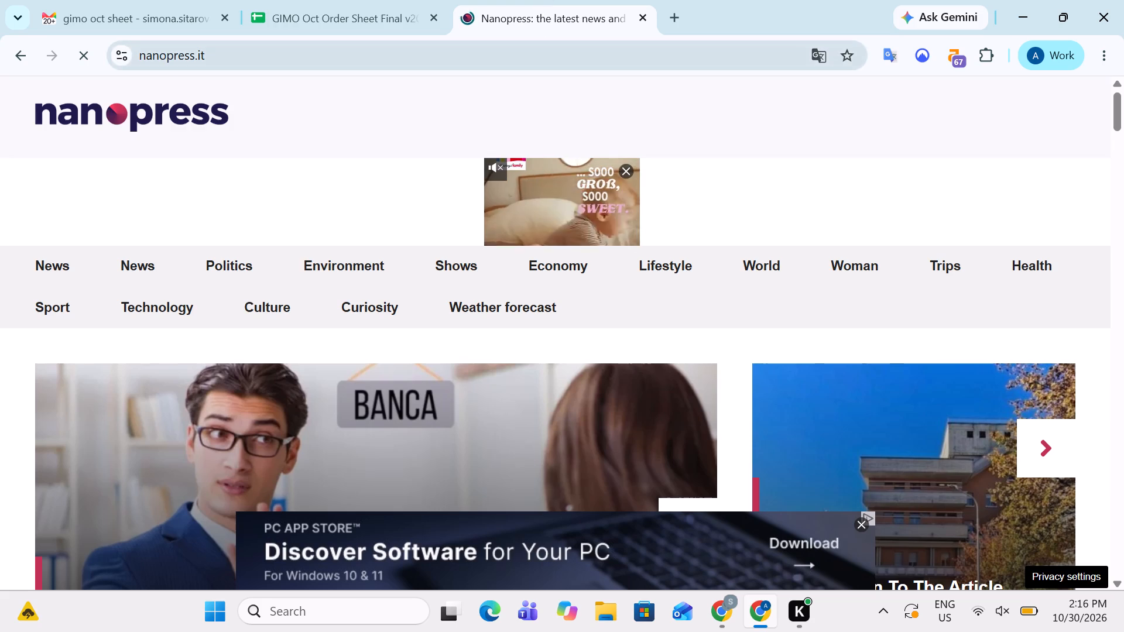
pyautogui.click(539, 53)
pyautogui.hotkey('ctrl', 'v')
pyautogui.press('Return')
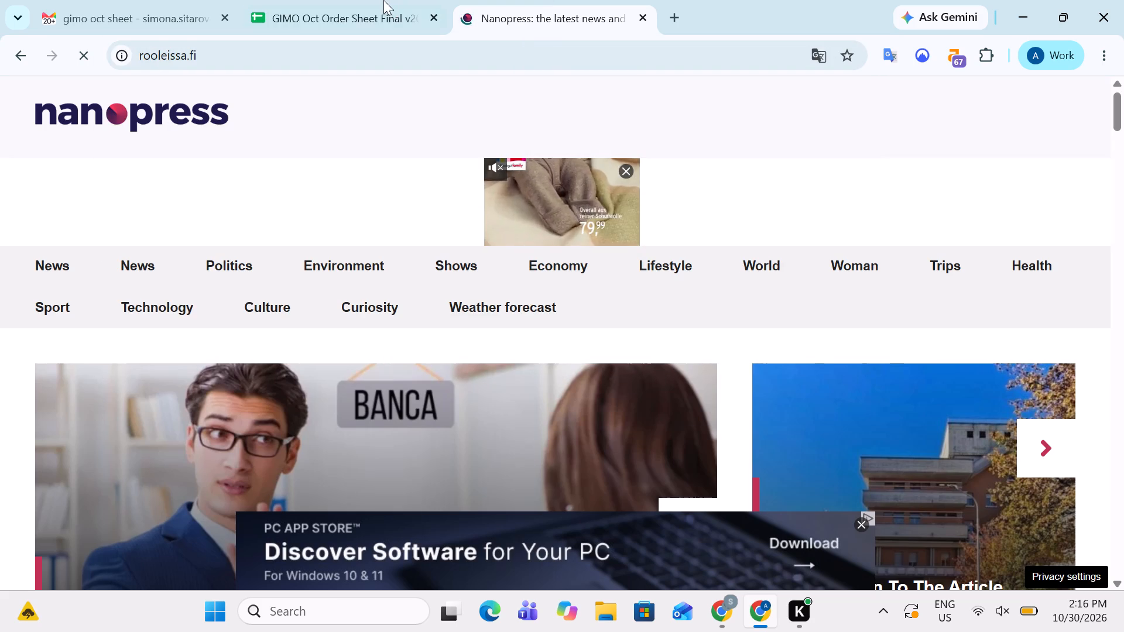
# Check the website type, contact and status entries in the rooleissa.fi row of the order sheet.
pyautogui.click(381, 0)
pyautogui.press('Right')
pyautogui.press('Right')
pyautogui.press('Right')
pyautogui.press('Right')
pyautogui.press('Right')
pyautogui.press('Right')
pyautogui.press('Right')
pyautogui.press('Right')
pyautogui.press('Right')
pyautogui.press('Right')
pyautogui.press('Right')
pyautogui.press('Right')
pyautogui.press('Right')
pyautogui.press('Right')
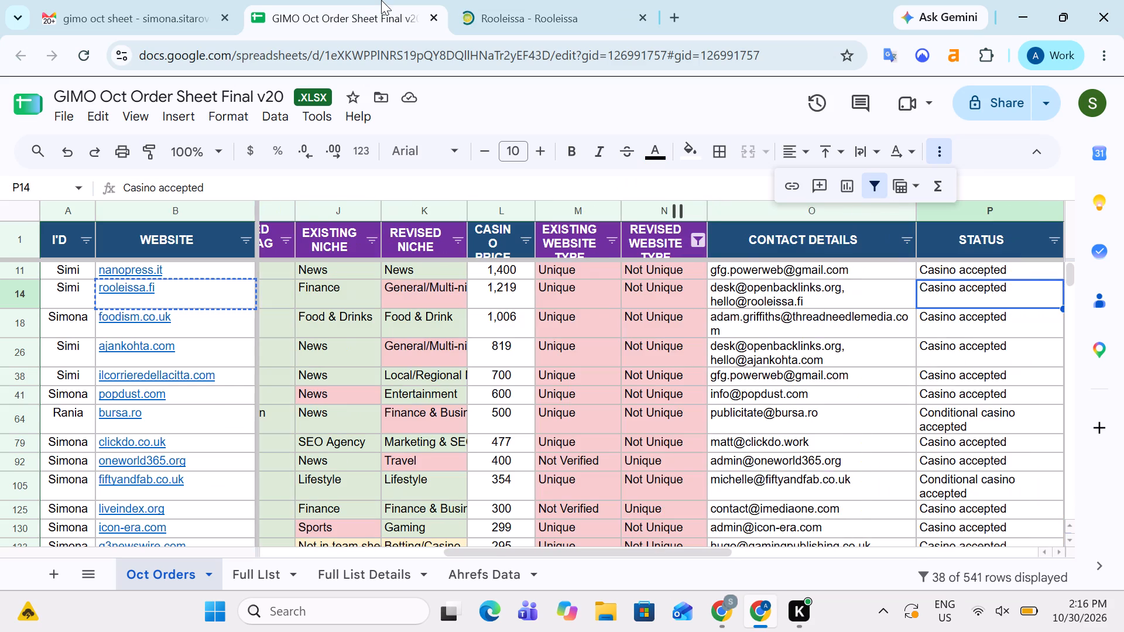
pyautogui.press('Left')
pyautogui.press('Left')
pyautogui.press('Left')
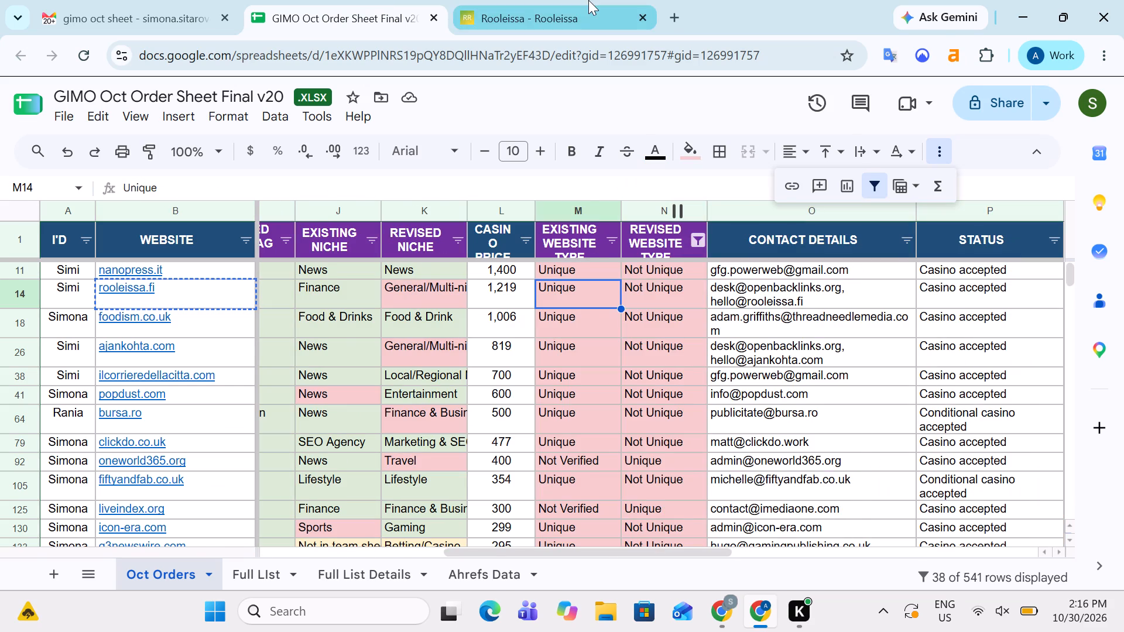
# Review the rooleissa.fi homepage, its categories and its recent articles.
pyautogui.click(588, 0)
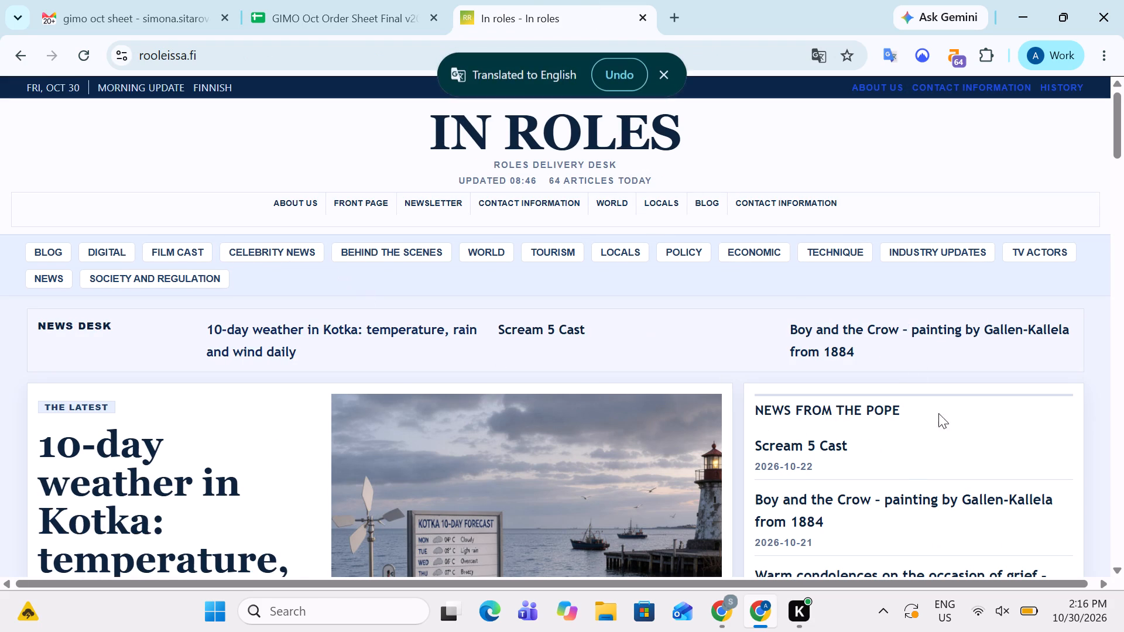
pyautogui.scroll(-17, 998, 406)
pyautogui.scroll(-10, 831, 401)
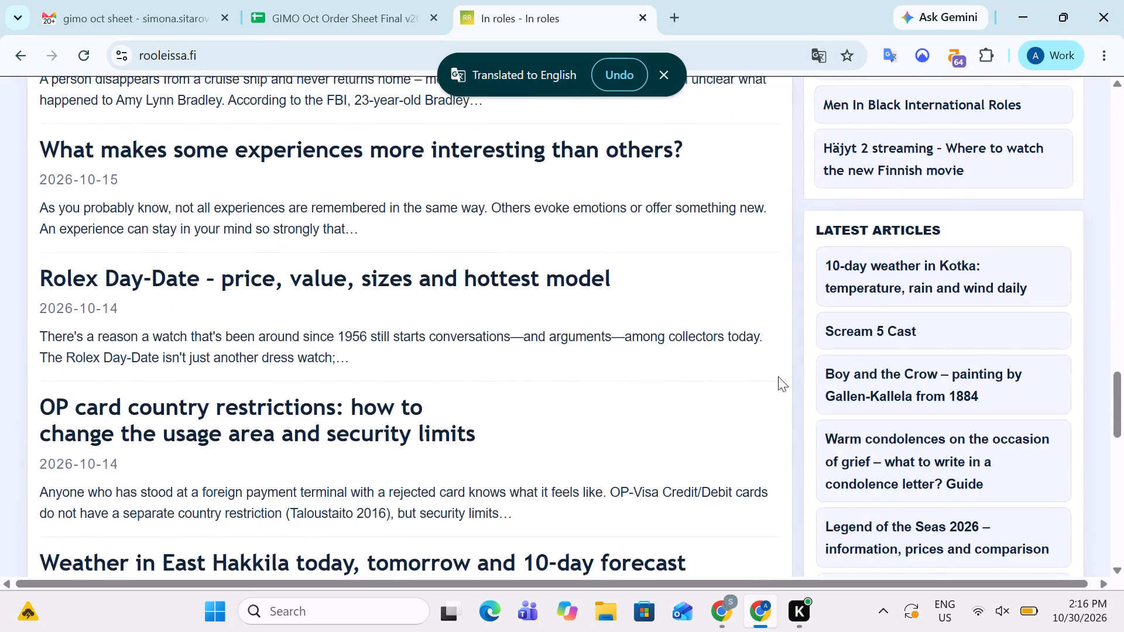
pyautogui.scroll(-12, 778, 376)
pyautogui.scroll(12, 768, 351)
# Return to the order sheet and check the foodism.co.uk row's entries through the niche, price, website type and contact columns.
pyautogui.click(292, 0)
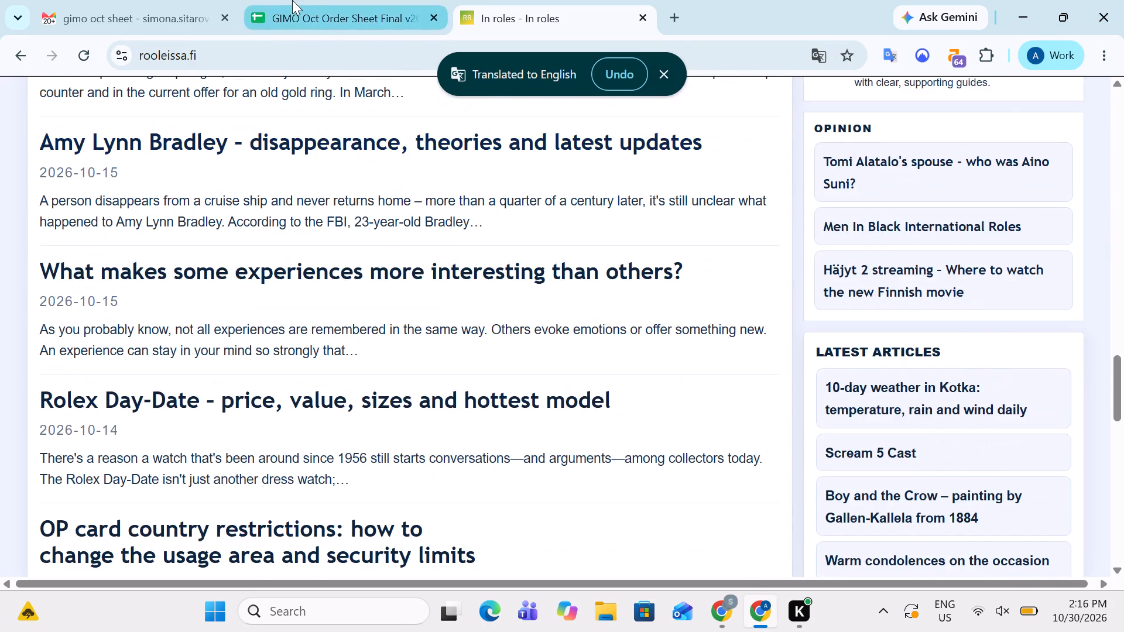
pyautogui.press('Right')
pyautogui.press('Down')
pyautogui.press('Left')
pyautogui.press('Left')
pyautogui.press('Left')
pyautogui.press('Left')
pyautogui.press('Left')
pyautogui.press('Left')
pyautogui.press('Left')
pyautogui.press('Left')
pyautogui.press('Left')
pyautogui.press('Left')
pyautogui.press('Left')
pyautogui.press('Left')
pyautogui.press('Left')
pyautogui.press('Left')
pyautogui.press('Left')
pyautogui.press('Left')
pyautogui.press('Left')
pyautogui.press('Left')
pyautogui.press('Left')
pyautogui.press('Left')
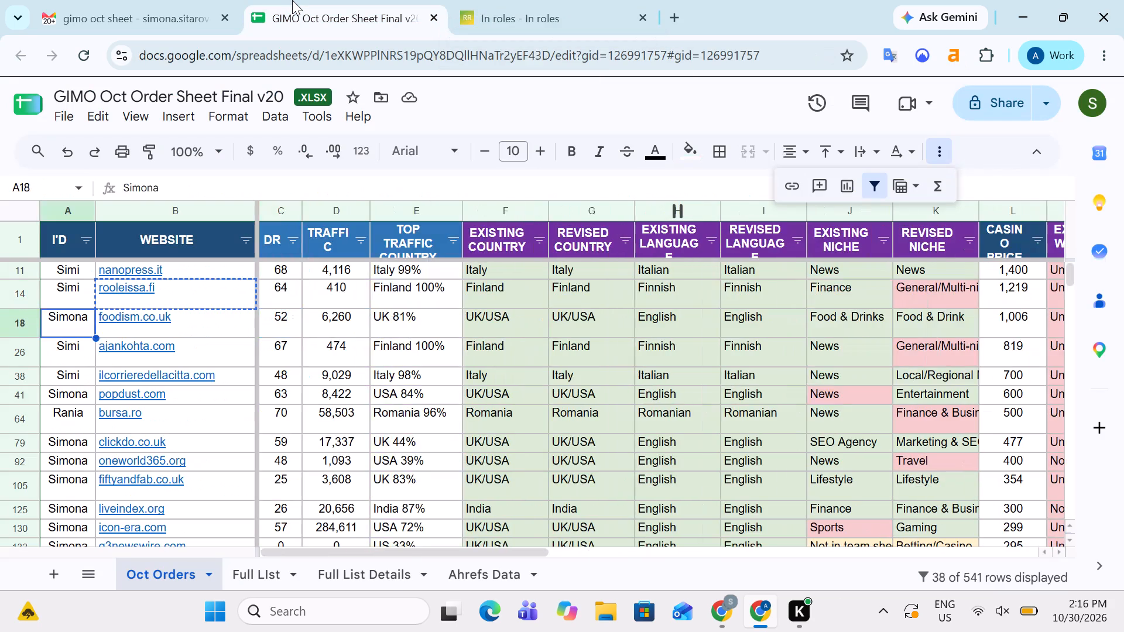
pyautogui.press('Right')
pyautogui.press('Right')
pyautogui.press('Right')
pyautogui.press('Right')
pyautogui.press('Right')
pyautogui.press('Right')
pyautogui.press('Right')
pyautogui.press('Right')
pyautogui.press('Right')
pyautogui.press('Right')
pyautogui.press('Right')
pyautogui.press('Right')
pyautogui.press('Right')
pyautogui.press('Right')
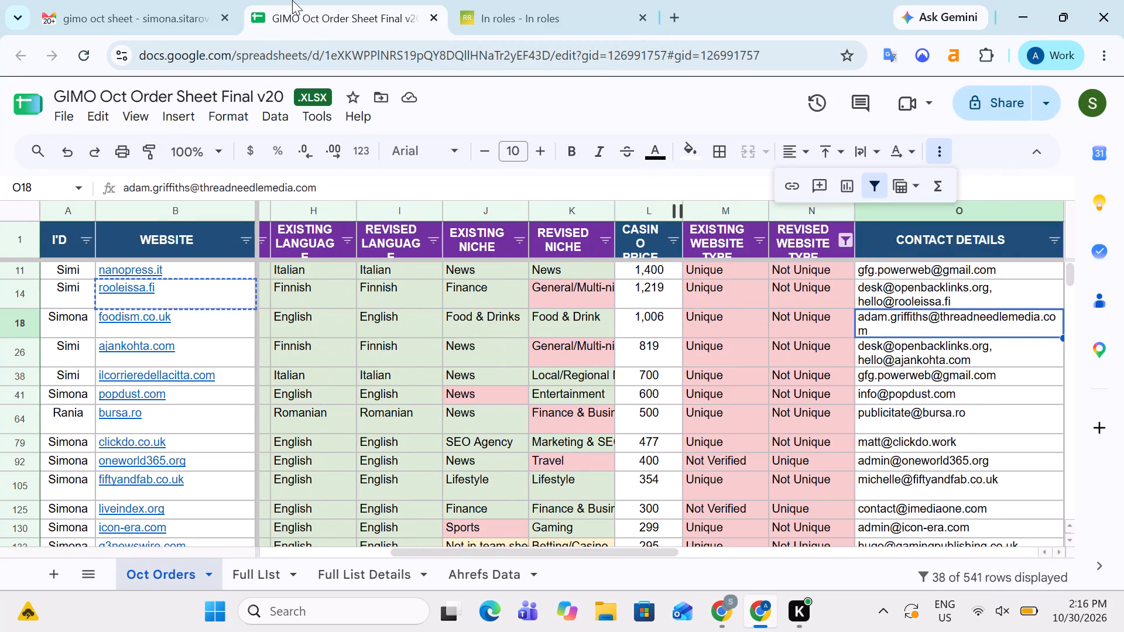
# Copy the foodism.co.uk address from the Website column and open it in the tab showing rooleissa.fi.
pyautogui.press('Left')
pyautogui.press('Left')
pyautogui.press('Left')
pyautogui.press('Left')
pyautogui.press('Left')
pyautogui.press('Left')
pyautogui.press('Left')
pyautogui.press('Left')
pyautogui.press('Left')
pyautogui.press('Left')
pyautogui.press('Left')
pyautogui.press('Left')
pyautogui.press('Left')
pyautogui.press('Left')
pyautogui.press('Left')
pyautogui.press('Left')
pyautogui.press('Left')
pyautogui.press('Left')
pyautogui.press('Left')
pyautogui.press('Left')
pyautogui.press('Right')
pyautogui.hotkey('ctrl', 'c')
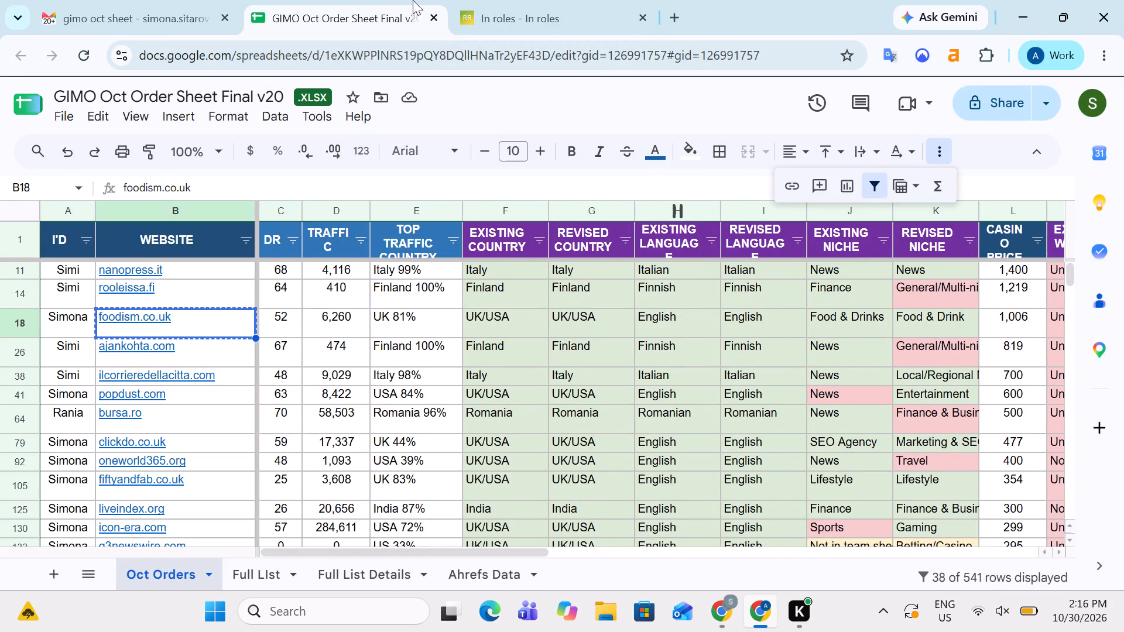
pyautogui.click(526, 9)
pyautogui.click(516, 49)
pyautogui.hotkey('ctrl', 'v')
pyautogui.press('Return')
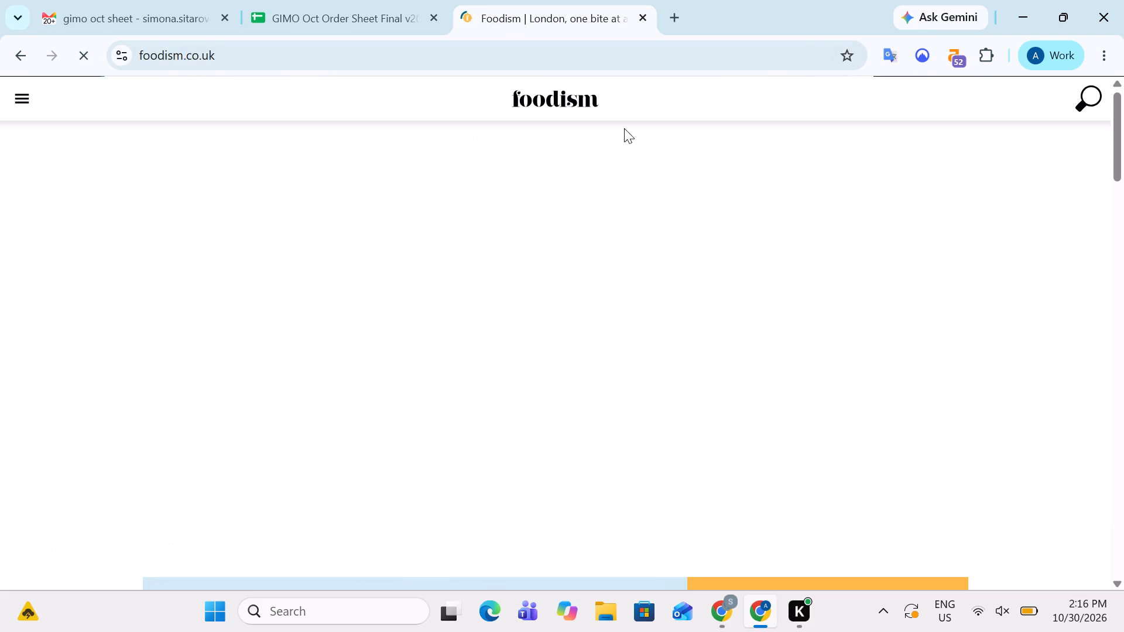
# Search the foodism site for "Netbet" and look over the results page.
pyautogui.click(1084, 104)
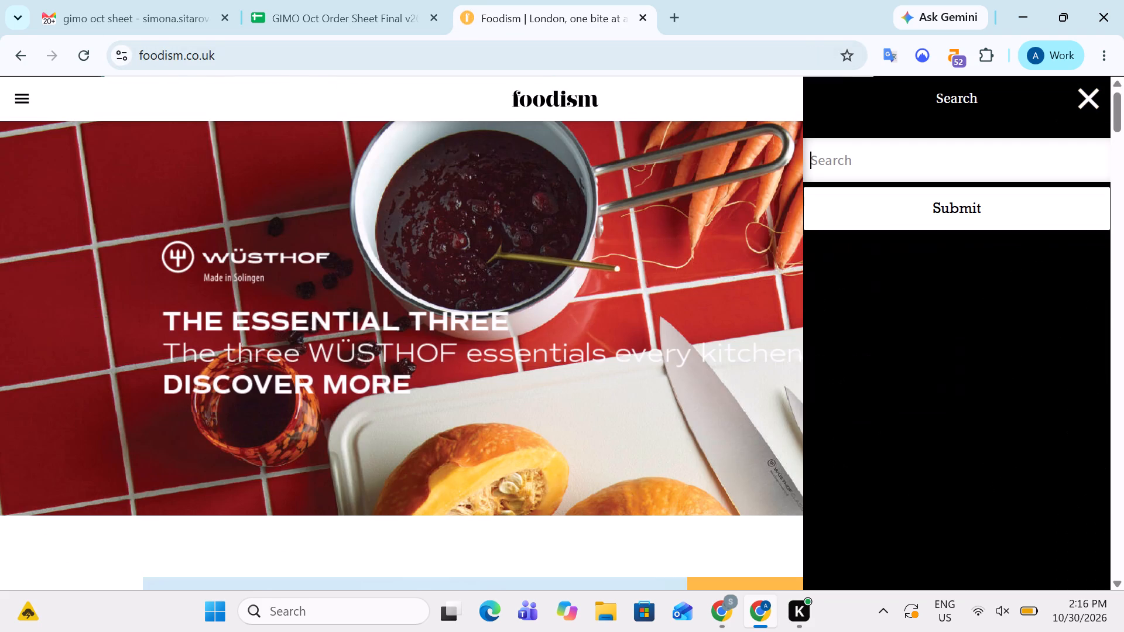
pyautogui.click(944, 160)
pyautogui.write('Netbet')
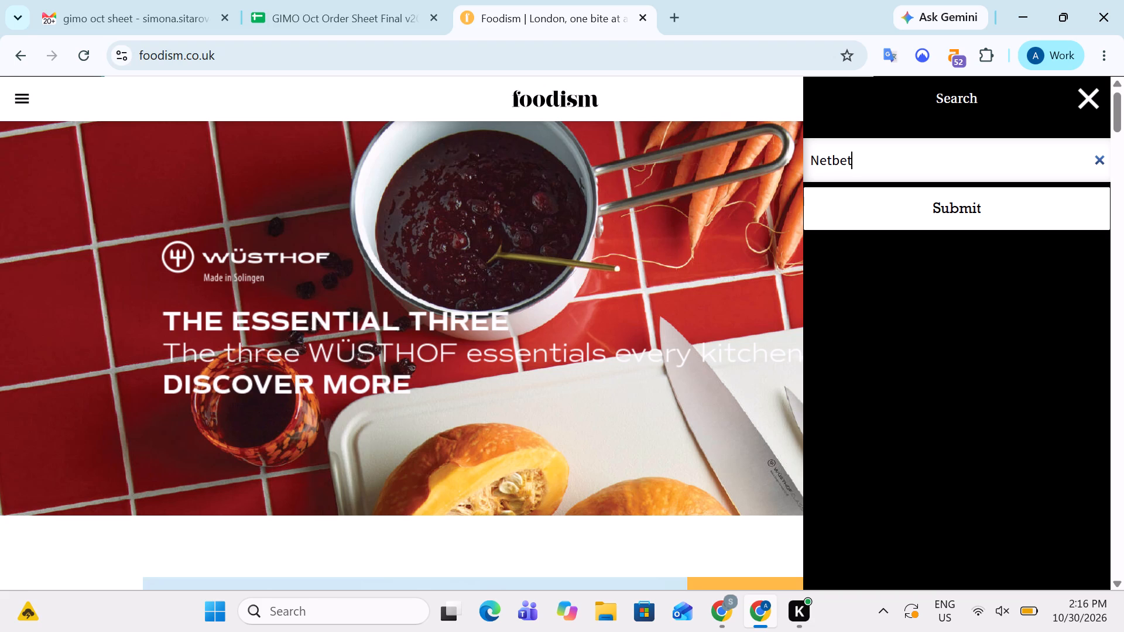
pyautogui.press('Return')
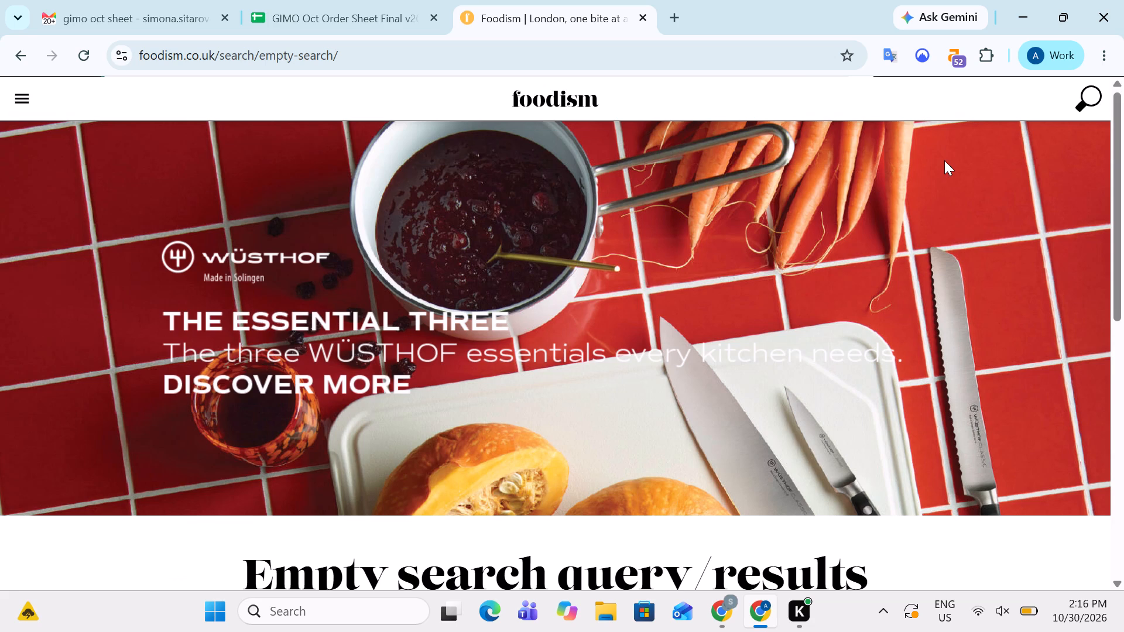
pyautogui.scroll(-6, 944, 160)
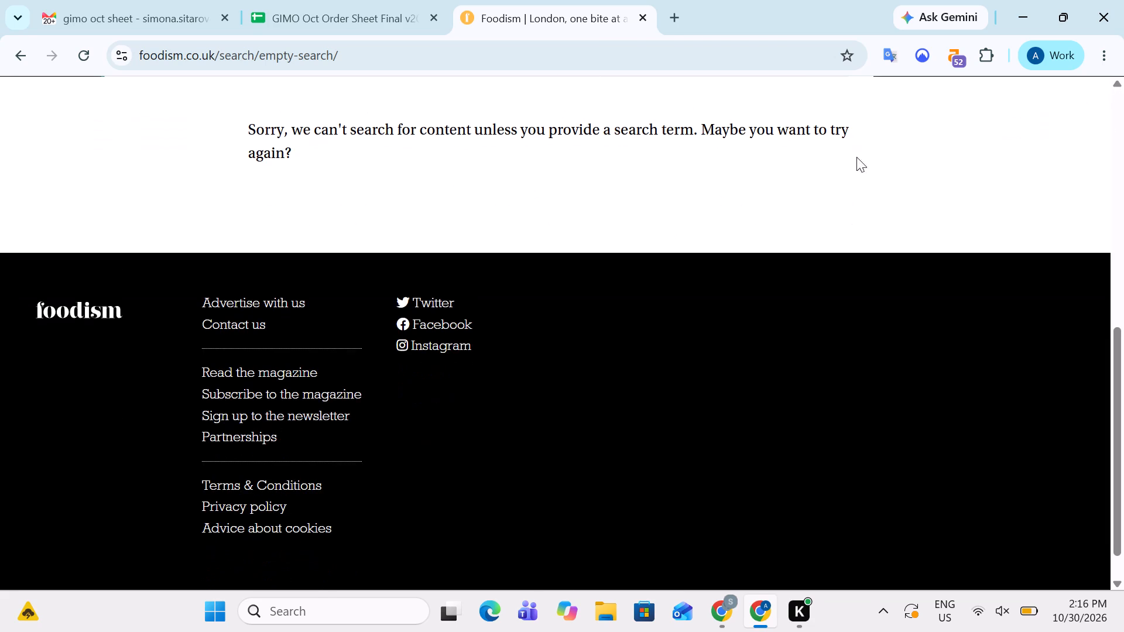
# In the order sheet, fill the foodism.co.uk row's Existing Website Type cell with light green.
pyautogui.click(362, 0)
pyautogui.press('Right')
pyautogui.press('Right')
pyautogui.press('Right')
pyautogui.press('Right')
pyautogui.press('Right')
pyautogui.press('Right')
pyautogui.press('Right')
pyautogui.press('Right')
pyautogui.press('Right')
pyautogui.press('Right')
pyautogui.press('Right')
pyautogui.press('Right')
pyautogui.press('Right')
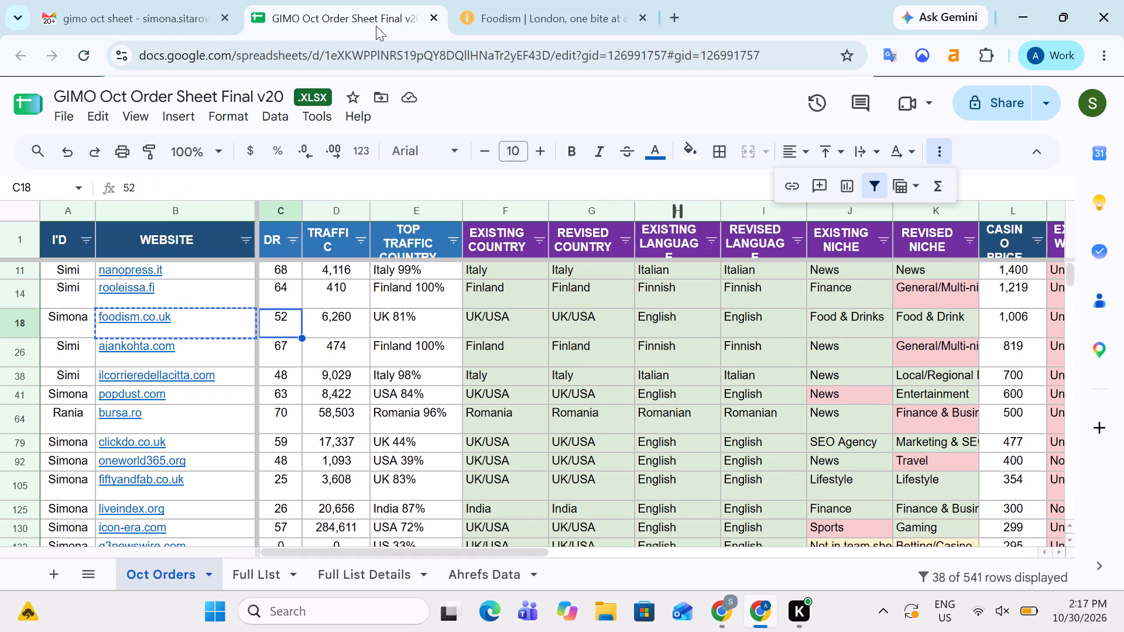
pyautogui.press('Right')
pyautogui.press('Left')
pyautogui.press('Left')
pyautogui.press('Left')
pyautogui.press('Left')
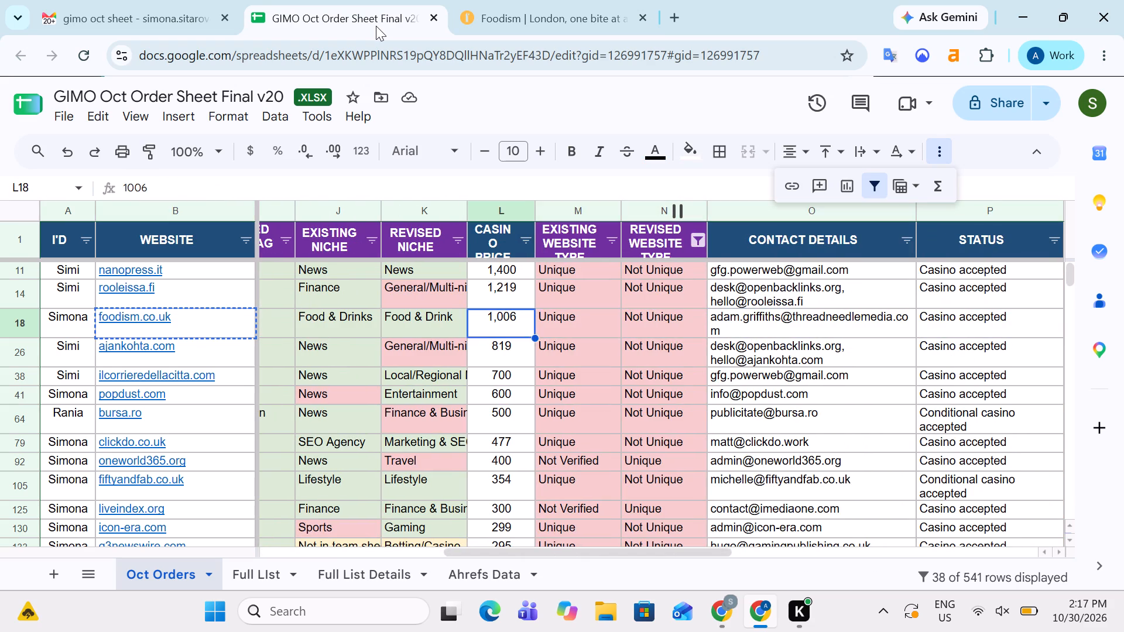
pyautogui.press('Right')
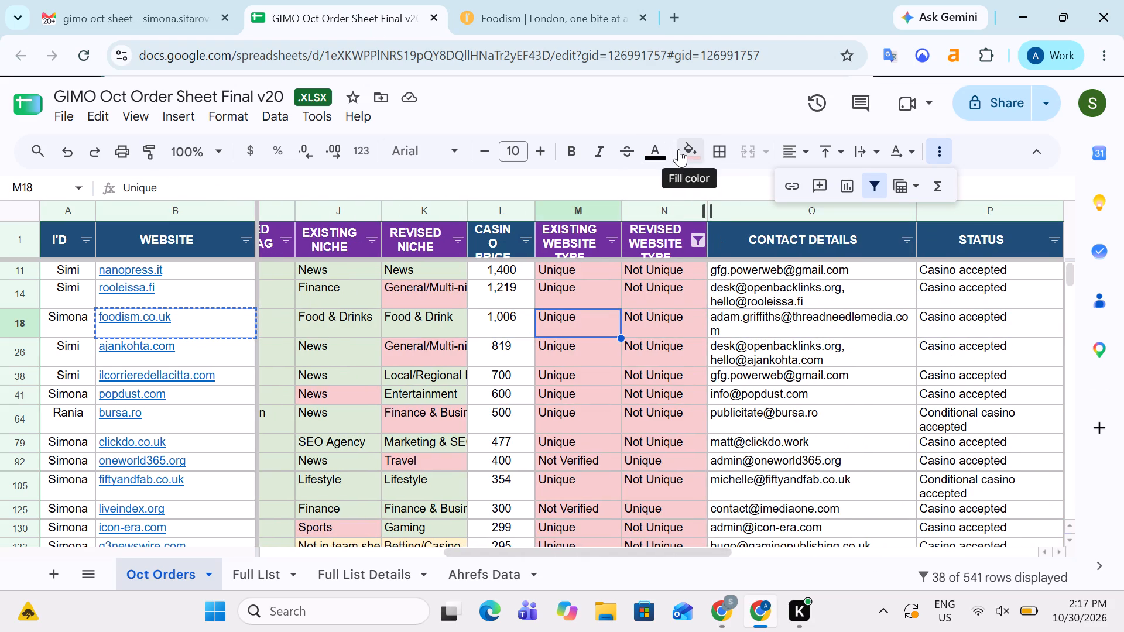
pyautogui.click(691, 150)
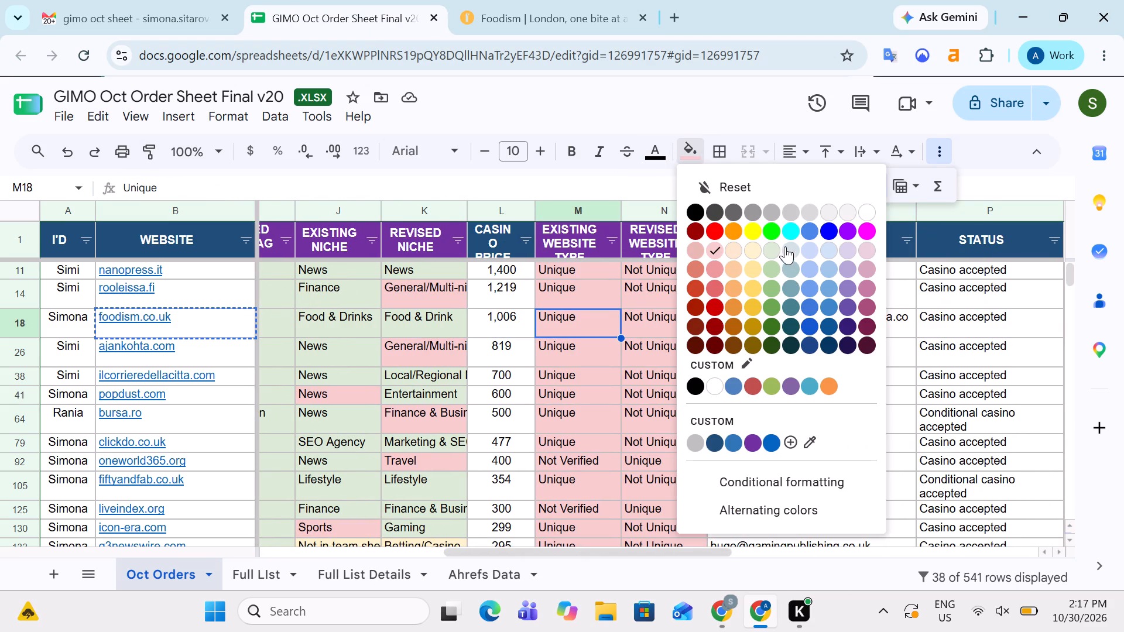
pyautogui.click(772, 246)
# Copy the ajankohta.com address from the Website column and open it in the tab showing foodism.co.uk.
pyautogui.press('Down')
pyautogui.press('Right')
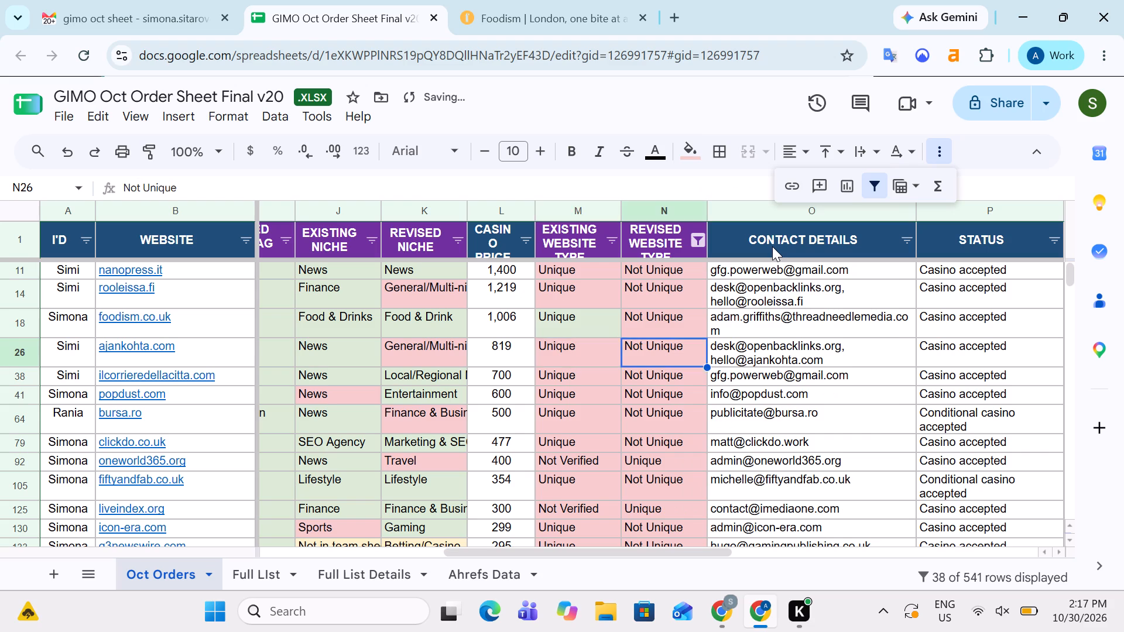
pyautogui.press('Left')
pyautogui.press('Left')
pyautogui.press('Left')
pyautogui.press('Left')
pyautogui.press('Left')
pyautogui.press('Left')
pyautogui.press('Left')
pyautogui.press('Left')
pyautogui.press('Left')
pyautogui.press('Left')
pyautogui.press('Left')
pyautogui.press('Left')
pyautogui.press('Left')
pyautogui.press('Left')
pyautogui.press('Left')
pyautogui.press('Left')
pyautogui.press('Left')
pyautogui.press('Left')
pyautogui.press('Left')
pyautogui.press('Right')
pyautogui.hotkey('ctrl', 'c')
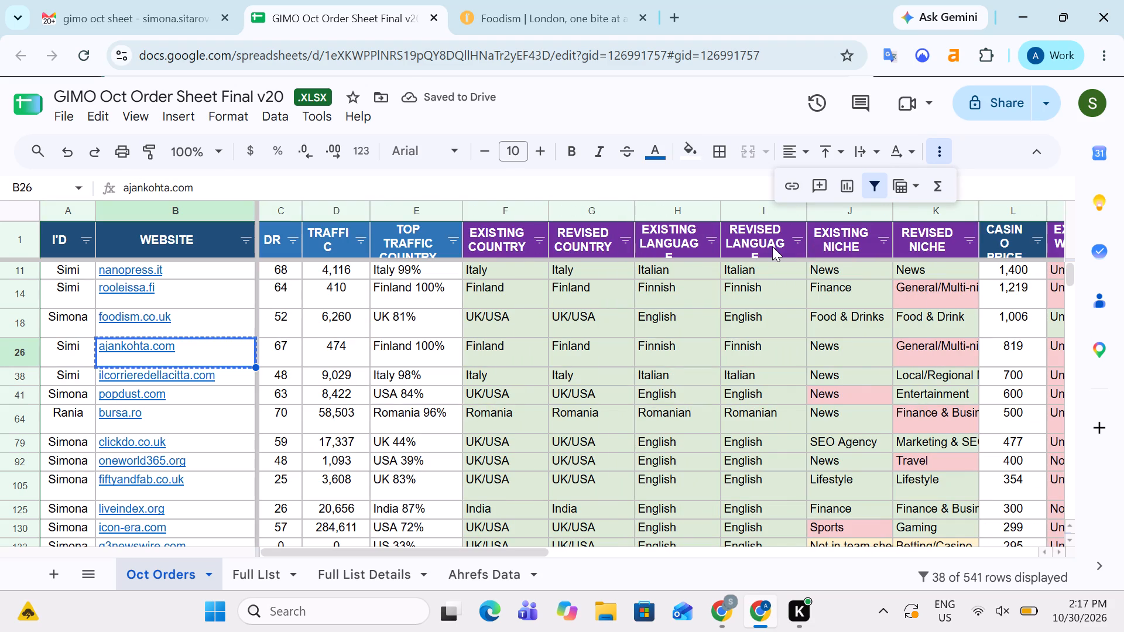
pyautogui.click(553, 0)
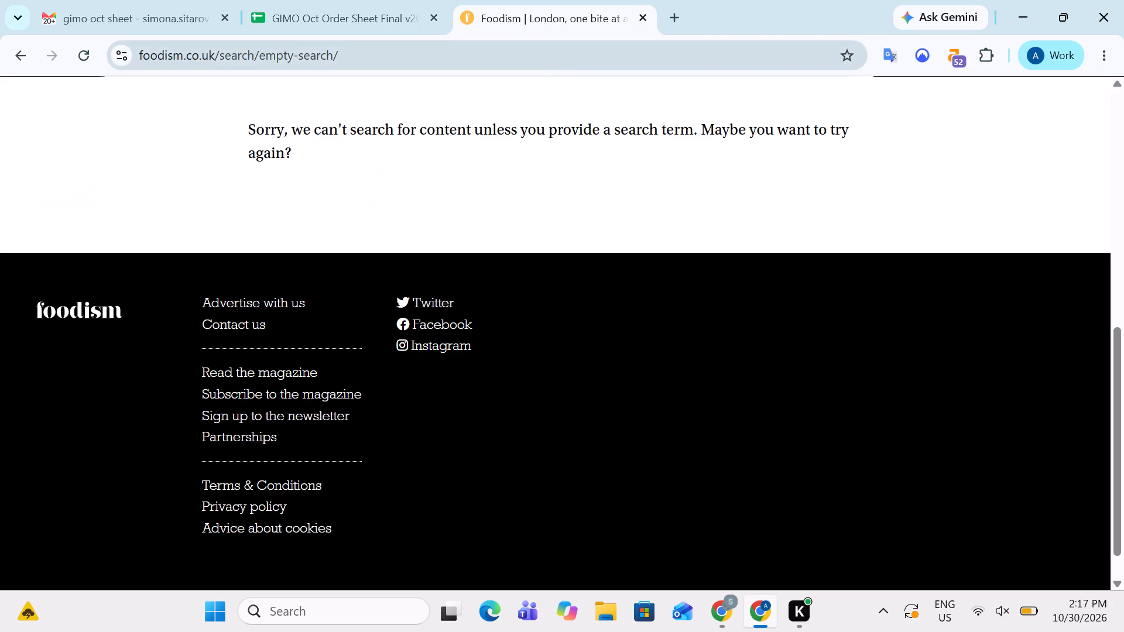
pyautogui.click(541, 48)
pyautogui.hotkey('ctrl', 'v')
pyautogui.press('Return')
# Check the niche, price, website type and contact entries in the ajankohta.com row of the order sheet.
pyautogui.click(410, 0)
pyautogui.press('Right')
pyautogui.press('Right')
pyautogui.press('Right')
pyautogui.press('Right')
pyautogui.press('Right')
pyautogui.press('Right')
pyautogui.press('Right')
pyautogui.press('Right')
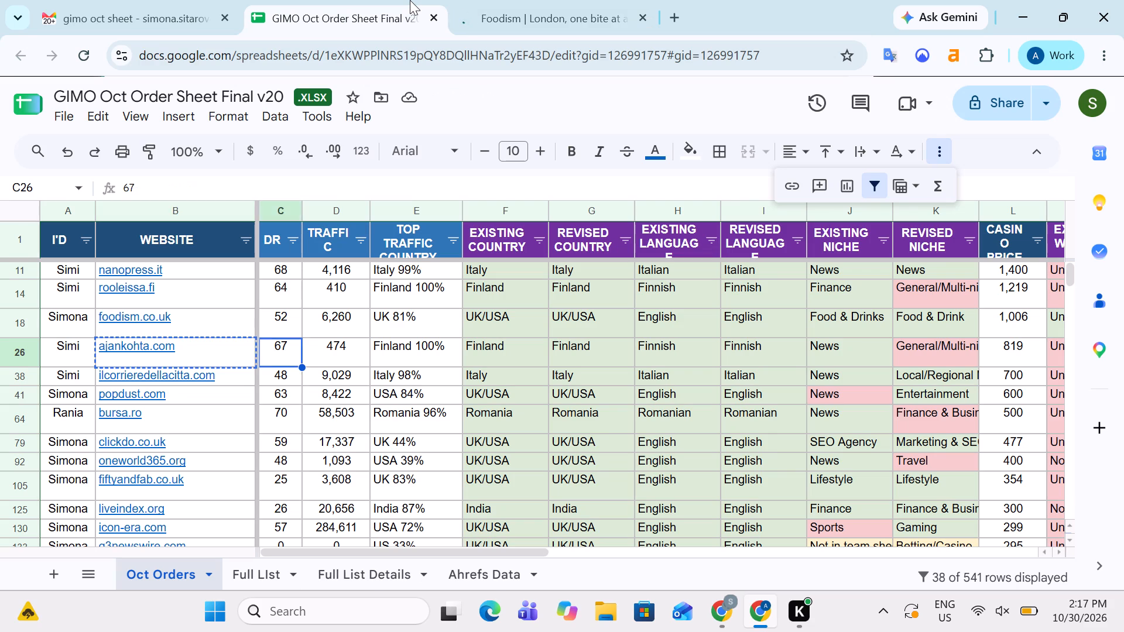
pyautogui.press('Right')
pyautogui.press('Right')
pyautogui.press('Right')
pyautogui.press('Right')
pyautogui.press('Right')
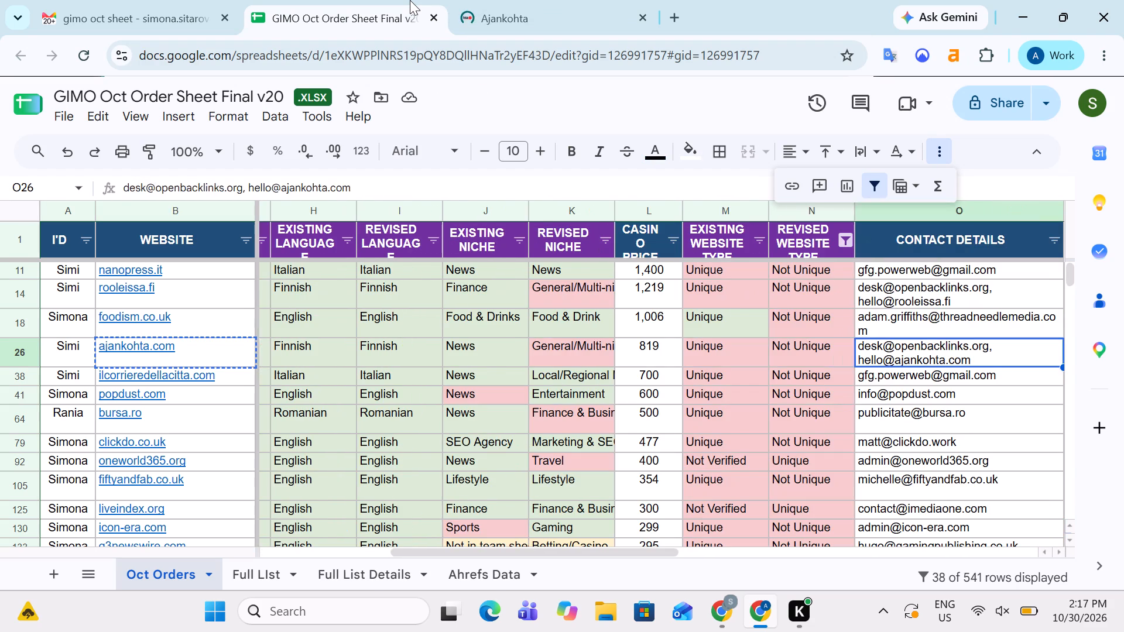
pyautogui.press('Left')
pyautogui.press('Left')
# Review the ajankohta.com homepage, its sections and its listed articles.
pyautogui.click(527, 0)
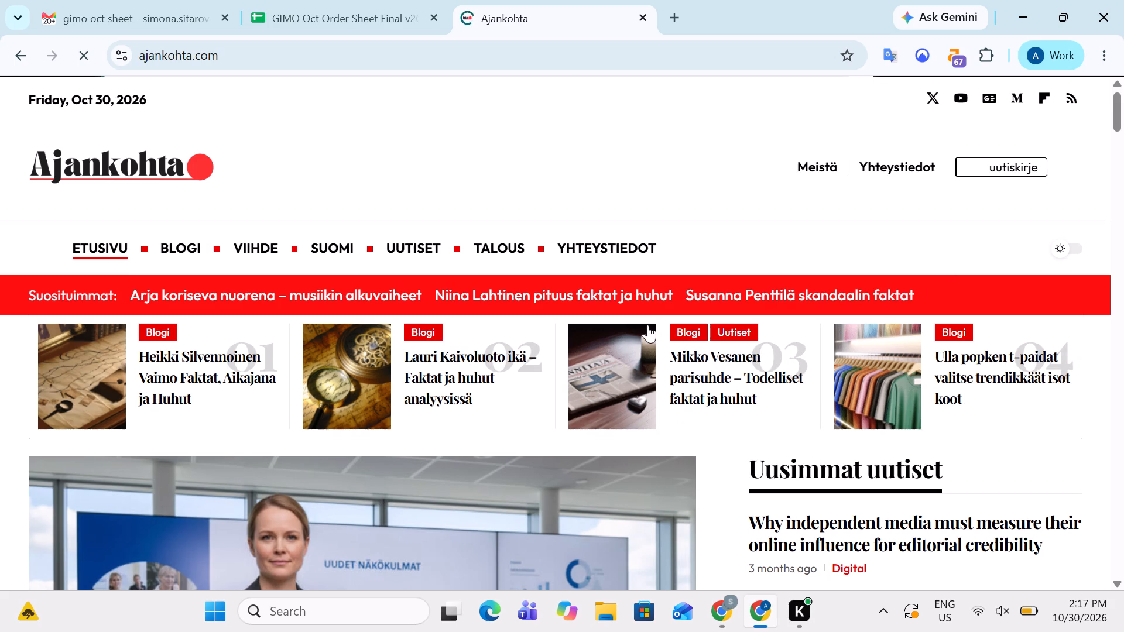
pyautogui.scroll(-6, 1101, 355)
pyautogui.scroll(-11, 1078, 401)
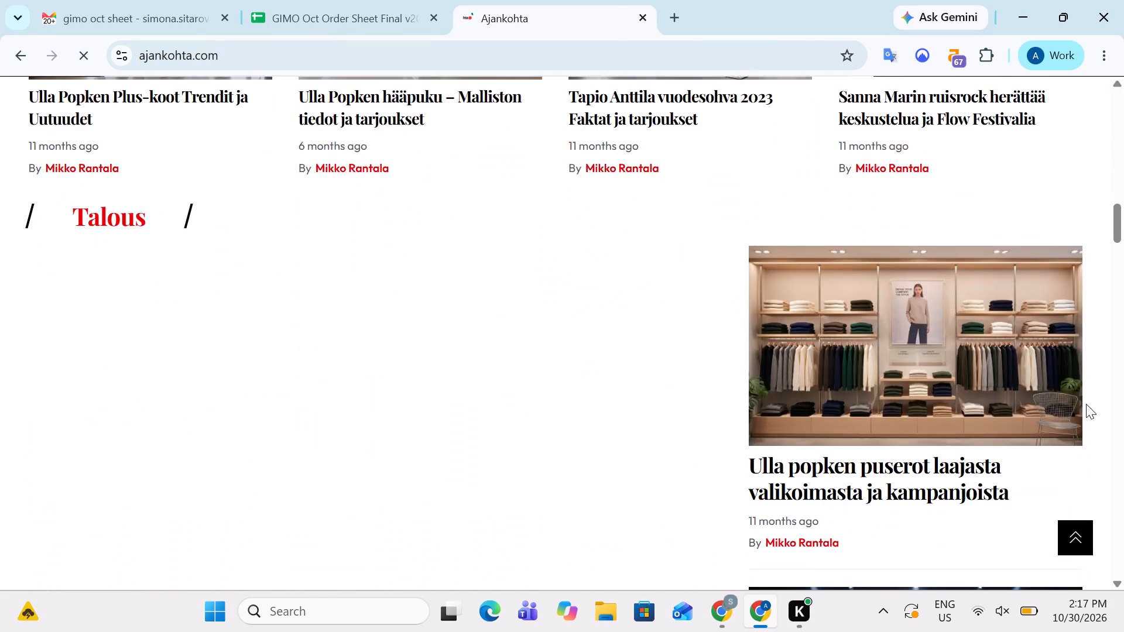
pyautogui.scroll(20, 1086, 404)
pyautogui.scroll(10, 1086, 404)
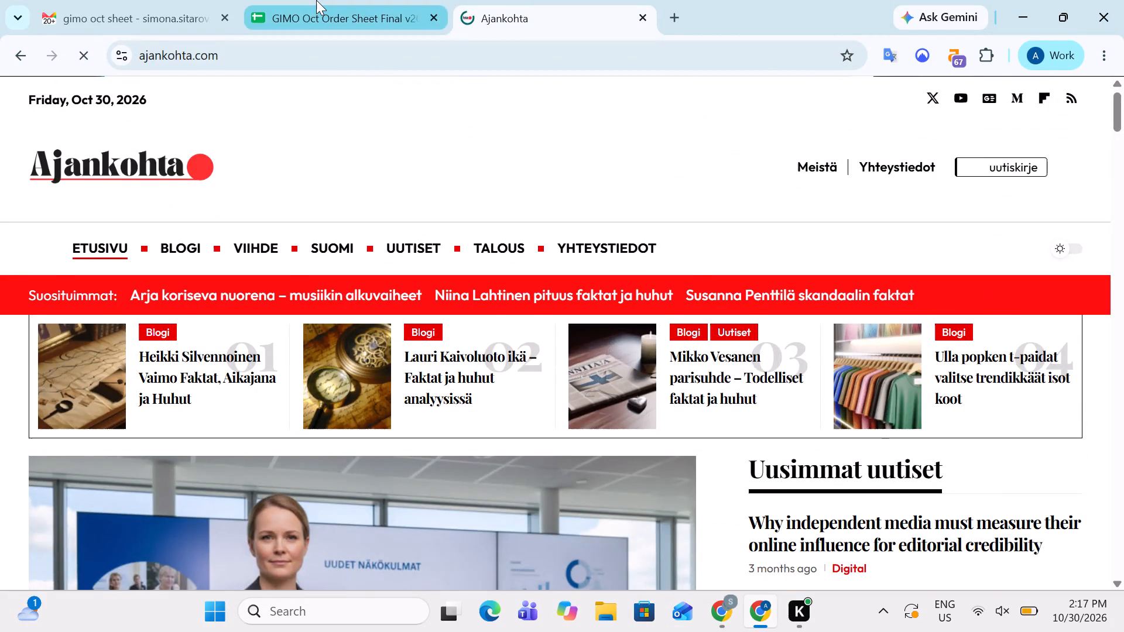
# Copy the ilcorrieredellacitta.com address from the Website column and open it in the tab showing ajankohta.com.
pyautogui.click(316, 0)
pyautogui.press('Right')
pyautogui.press('Down')
pyautogui.press('Left')
pyautogui.press('Left')
pyautogui.press('Left')
pyautogui.press('Left')
pyautogui.press('Left')
pyautogui.press('Left')
pyautogui.press('Left')
pyautogui.press('Left')
pyautogui.press('Left')
pyautogui.press('Left')
pyautogui.press('Left')
pyautogui.press('Left')
pyautogui.press('Left')
pyautogui.press('Left')
pyautogui.press('Left')
pyautogui.press('Left')
pyautogui.press('Left')
pyautogui.press('Left')
pyautogui.press('Left')
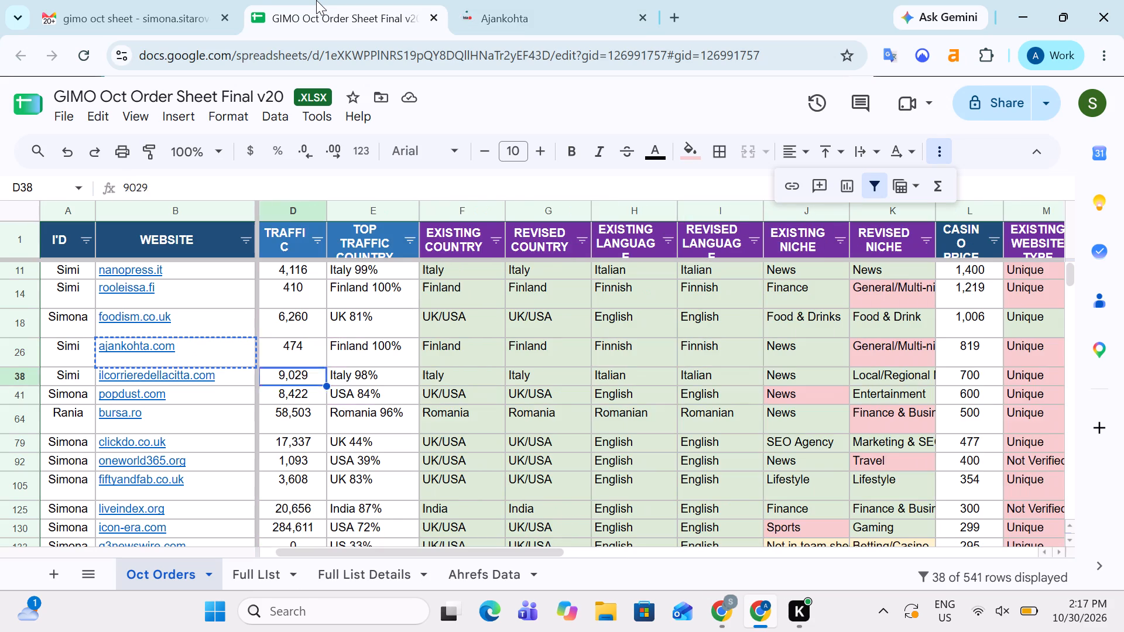
pyautogui.press('Right')
pyautogui.hotkey('ctrl', 'c')
pyautogui.click(487, 0)
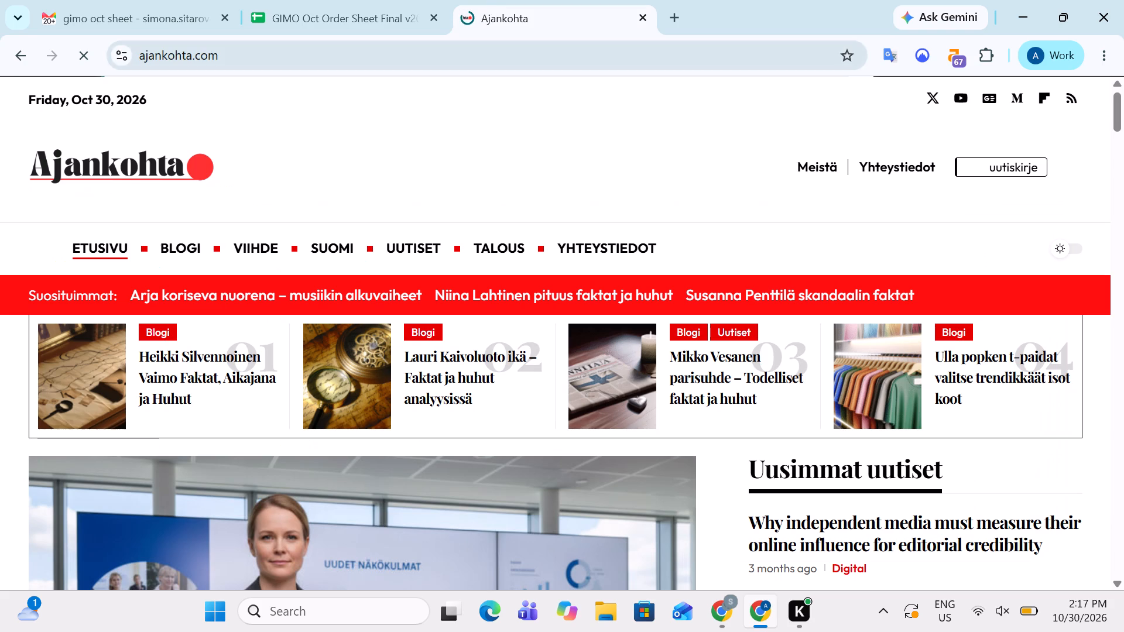
pyautogui.click(495, 56)
pyautogui.hotkey('ctrl', 'v')
pyautogui.press('Return')
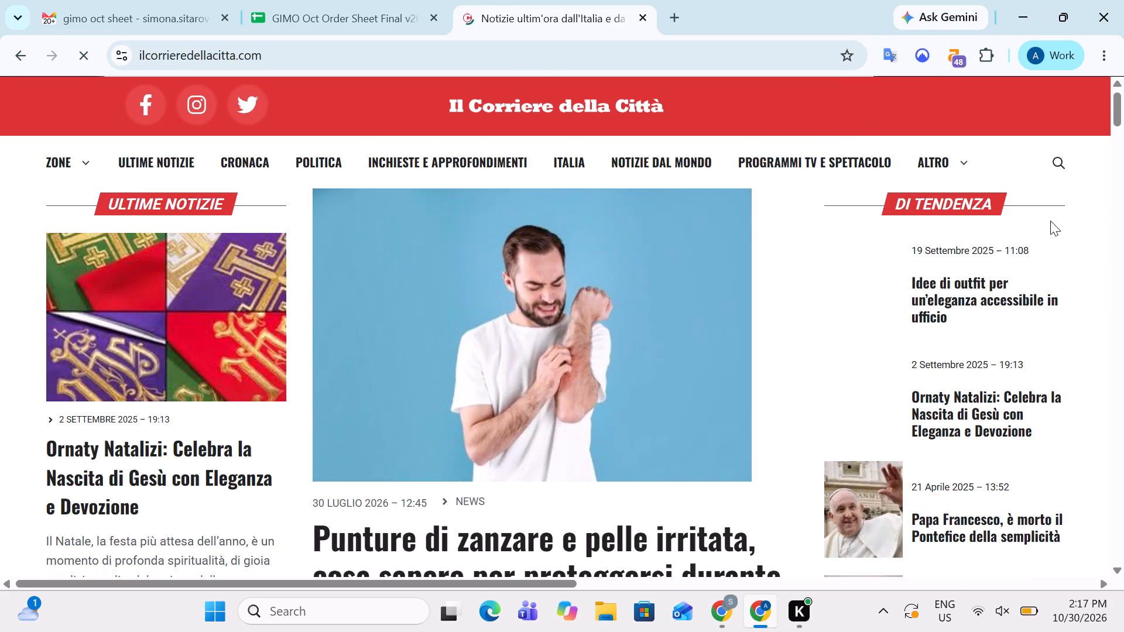
# Translate the ilcorrieredellacitta.com homepage to English and search the site for Netbet.
pyautogui.click(1054, 160)
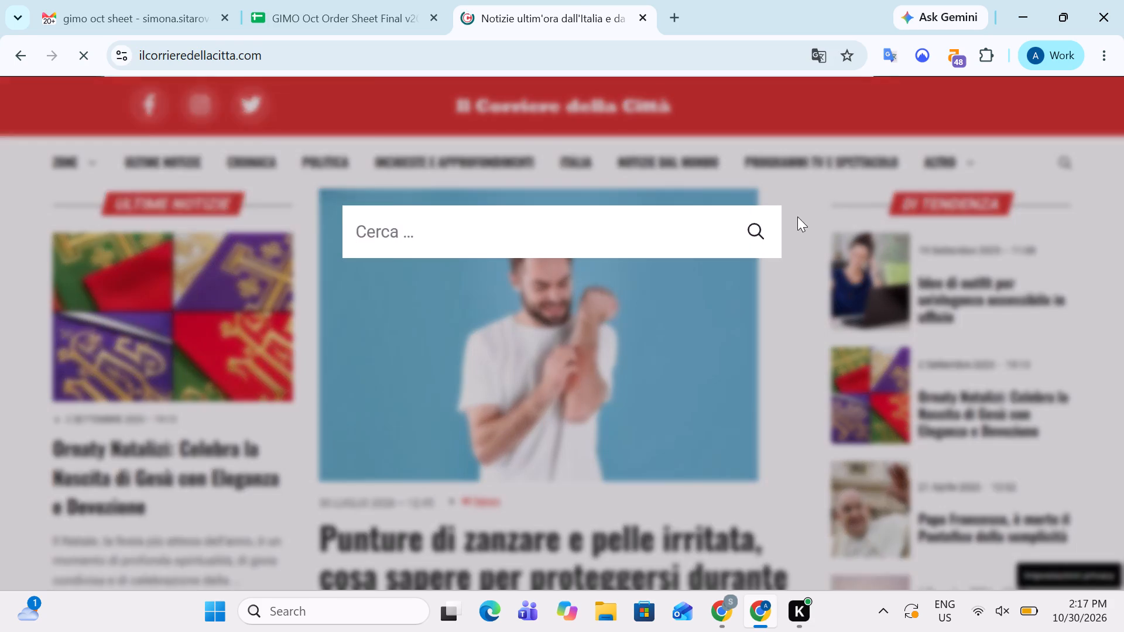
pyautogui.click(815, 54)
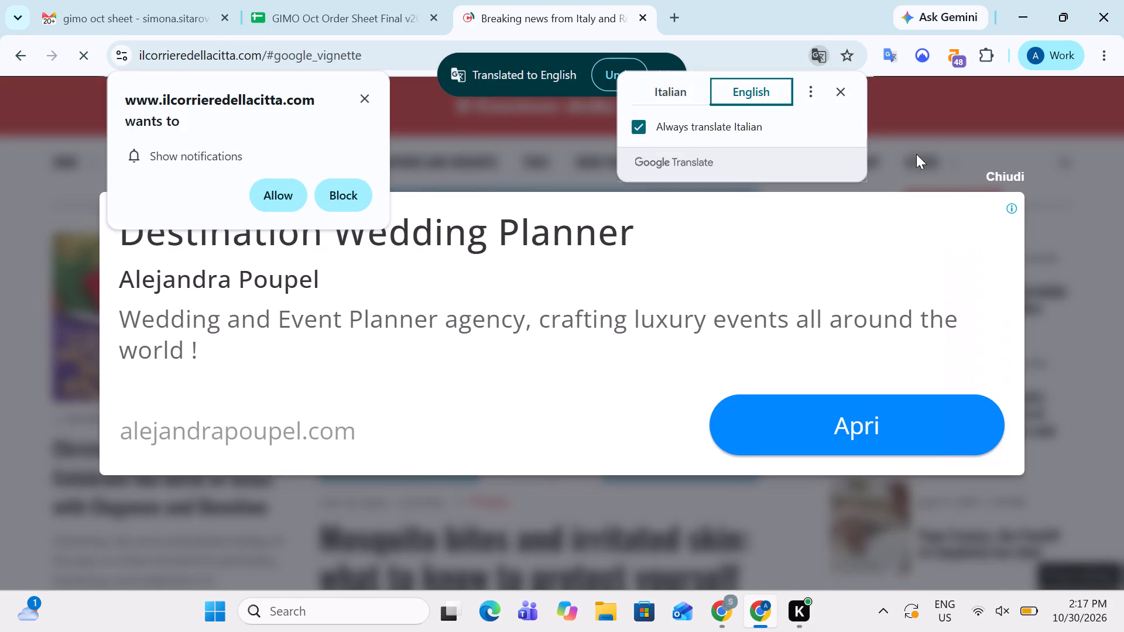
pyautogui.click(1022, 176)
pyautogui.click(535, 237)
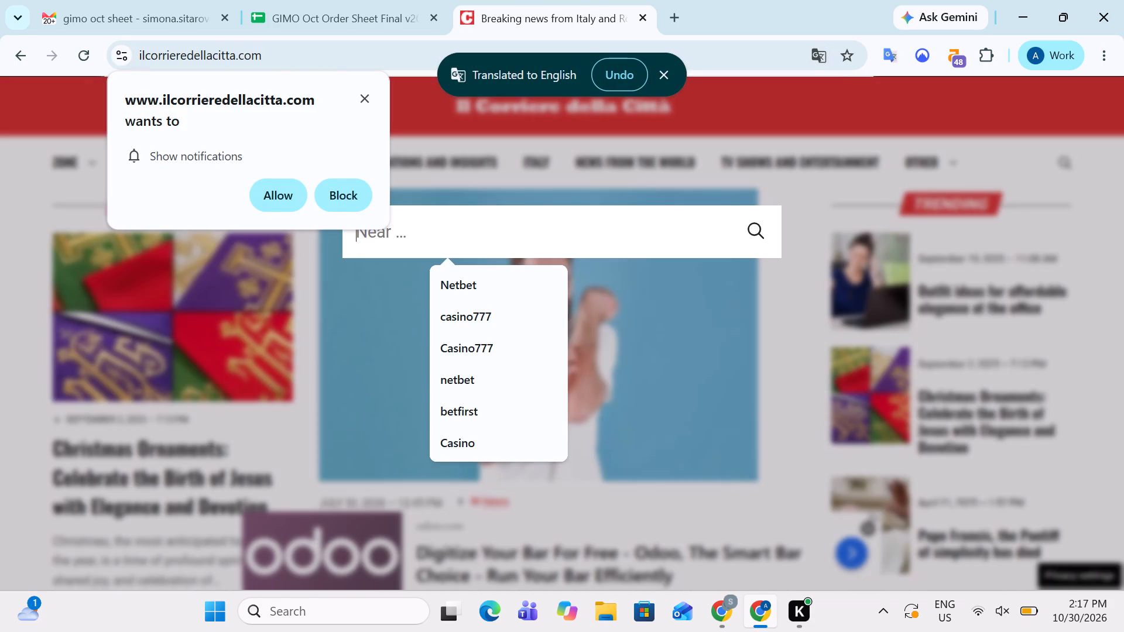
pyautogui.write('Netbet')
pyautogui.press('Return')
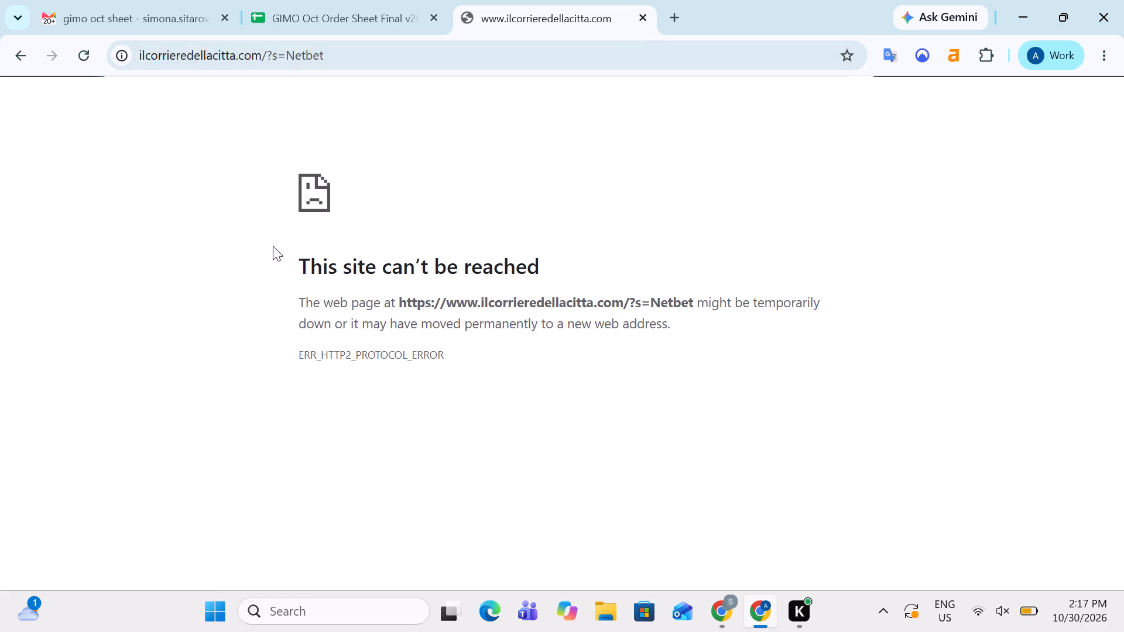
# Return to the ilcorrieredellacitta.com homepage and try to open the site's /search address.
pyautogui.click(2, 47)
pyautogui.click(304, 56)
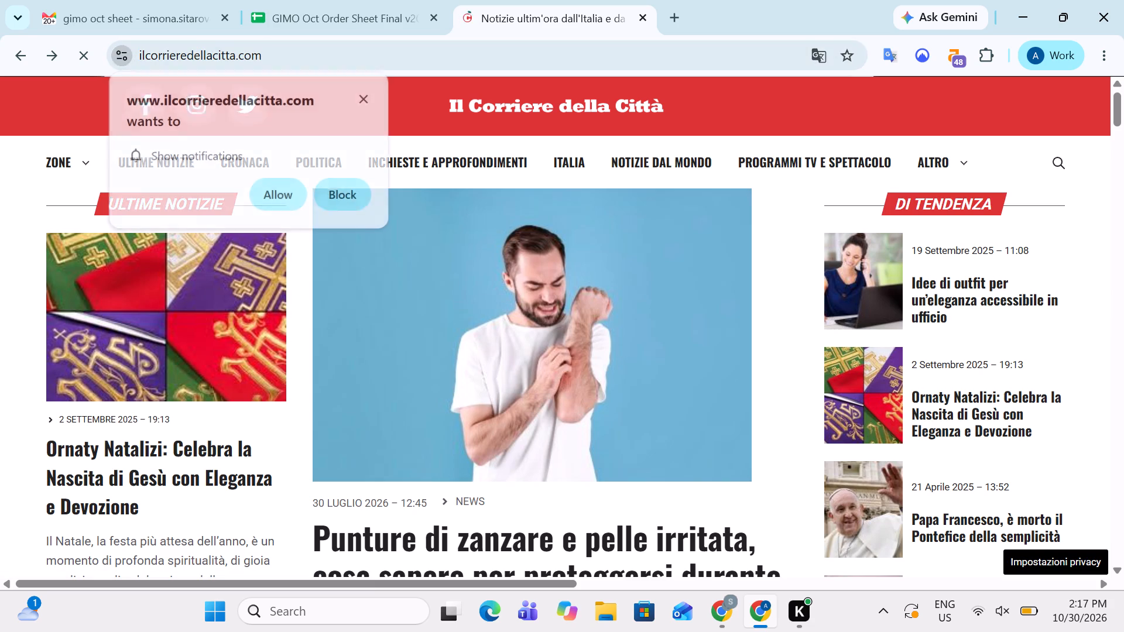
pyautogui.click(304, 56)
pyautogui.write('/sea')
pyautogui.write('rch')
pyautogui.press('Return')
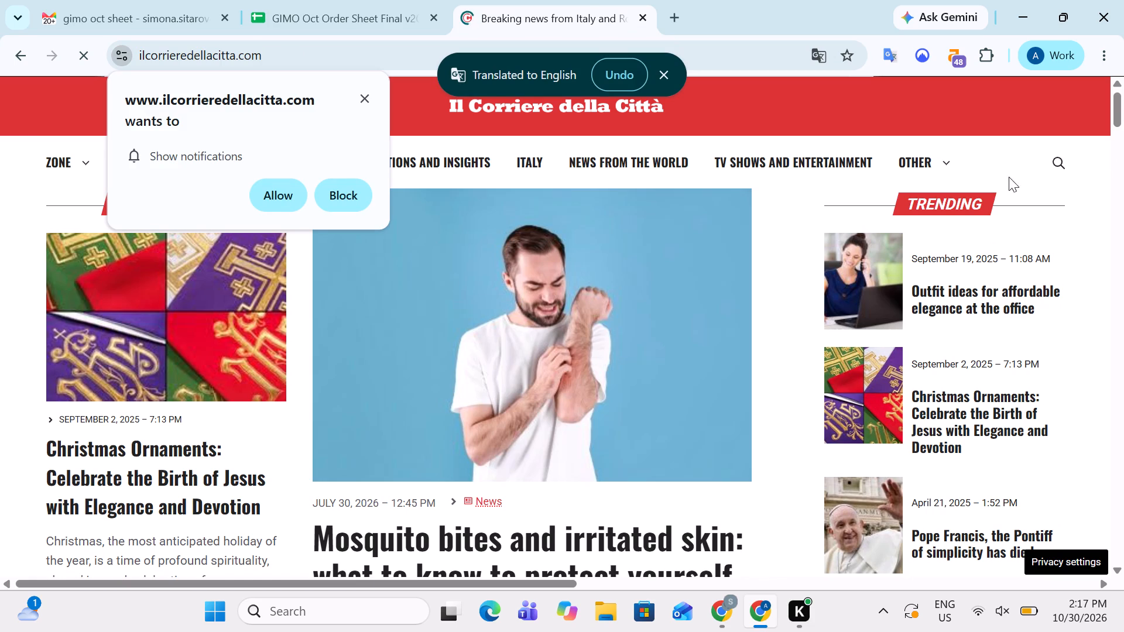
# Search ilcorrieredellacitta.com for Netbet again from its homepage.
pyautogui.click(1062, 163)
pyautogui.click(671, 231)
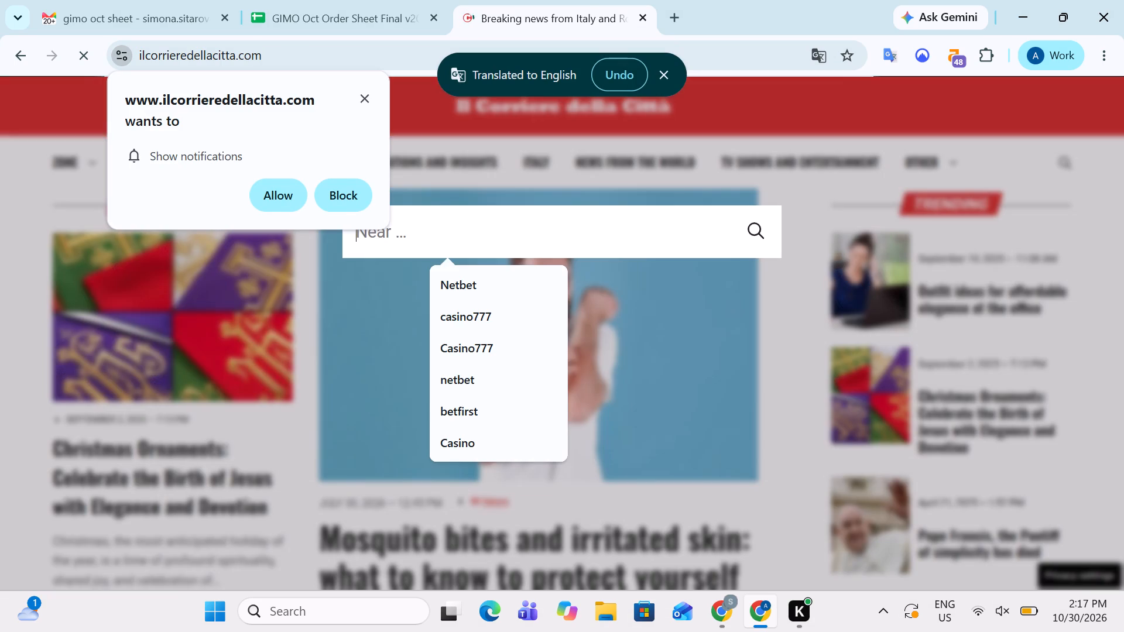
pyautogui.click(484, 287)
pyautogui.press('Return')
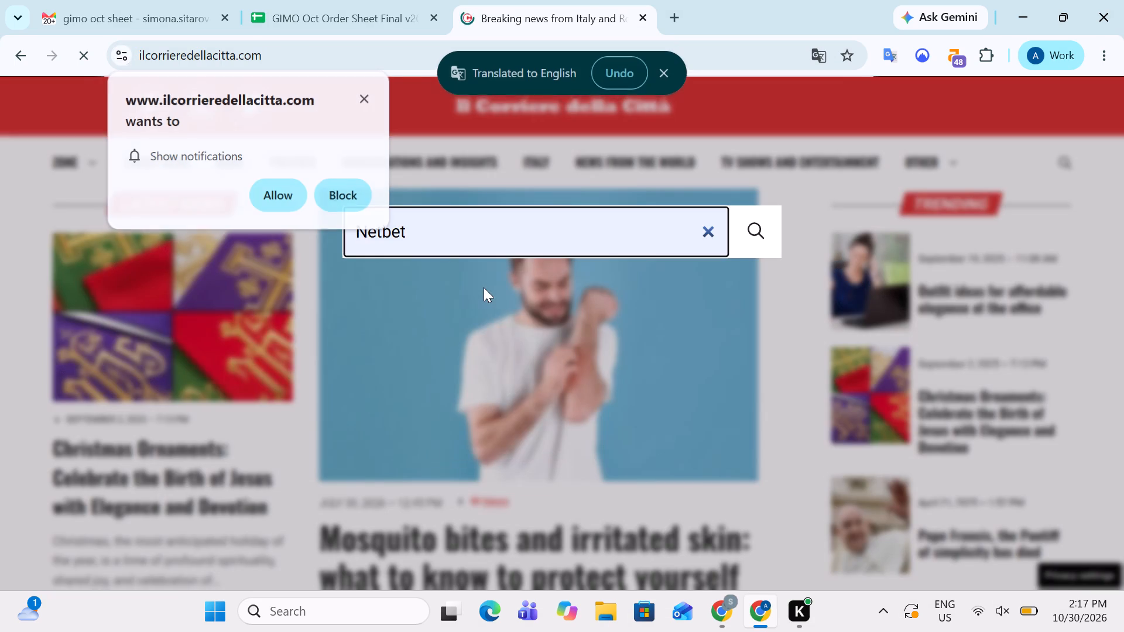
# Check the niche, price, website type and contact entries in the ilcorrieredellacitta.com row of the order sheet.
pyautogui.click(354, 0)
pyautogui.press('Right')
pyautogui.press('Right')
pyautogui.press('Right')
pyautogui.press('Right')
pyautogui.press('Right')
pyautogui.press('Right')
pyautogui.press('Right')
pyautogui.press('Right')
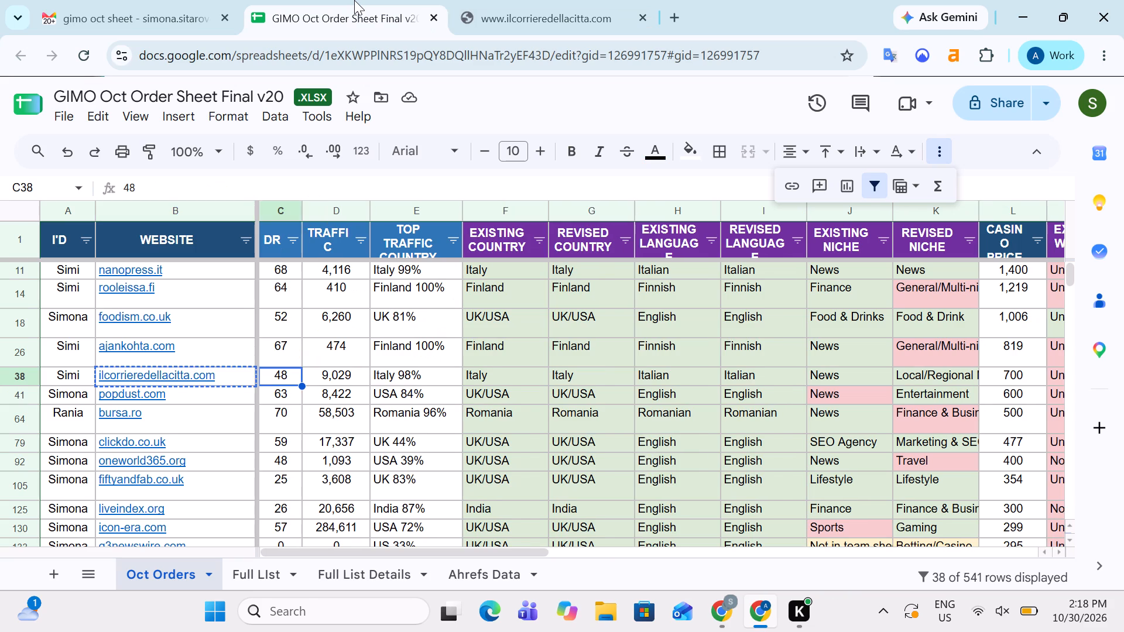
pyautogui.press('Right')
pyautogui.press('Right')
pyautogui.press('Right')
pyautogui.press('Right')
pyautogui.press('Right')
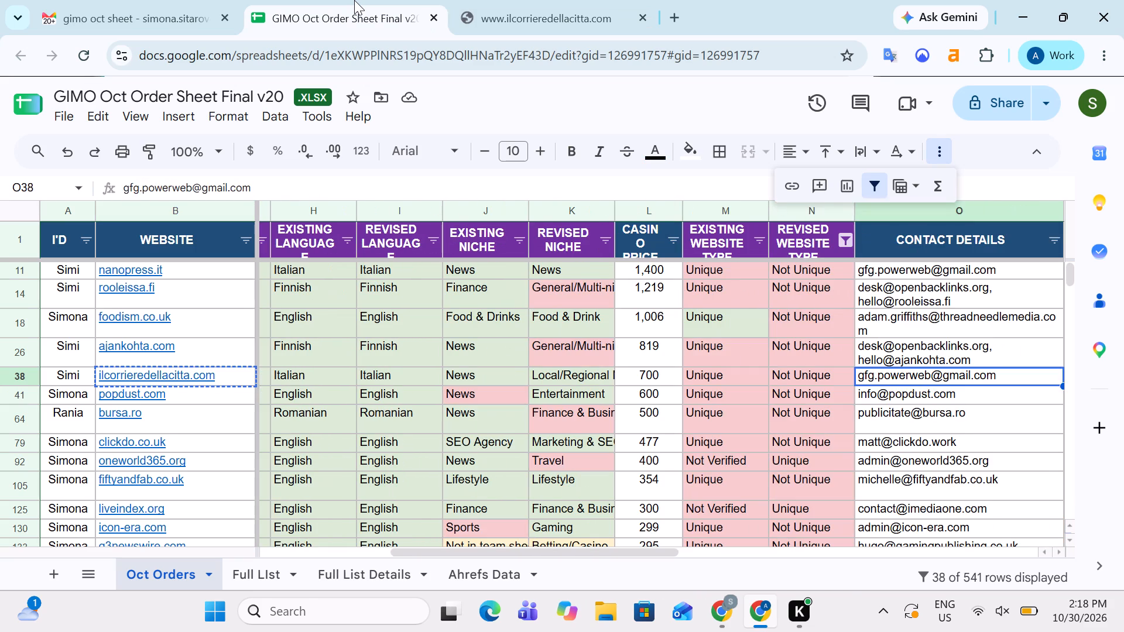
# Copy the popdust.com address from the Website column and open it in the tab showing ilcorrieredellacitta.com.
pyautogui.press('Down')
pyautogui.press('Left')
pyautogui.press('Left')
pyautogui.press('Left')
pyautogui.press('Left')
pyautogui.press('Left')
pyautogui.press('Left')
pyautogui.press('Left')
pyautogui.press('Left')
pyautogui.press('Left')
pyautogui.press('Left')
pyautogui.press('Left')
pyautogui.press('Left')
pyautogui.press('Left')
pyautogui.press('Left')
pyautogui.press('Left')
pyautogui.press('Left')
pyautogui.press('Left')
pyautogui.press('Left')
pyautogui.press('Left')
pyautogui.press('Left')
pyautogui.press('Right')
pyautogui.hotkey('ctrl', 'c')
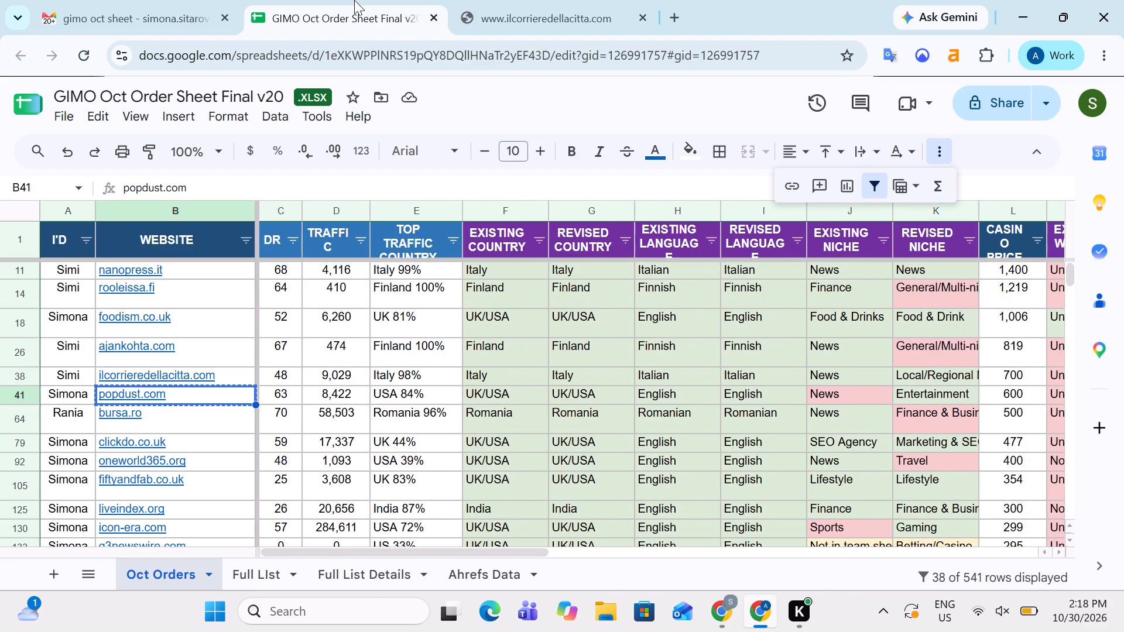
pyautogui.click(549, 0)
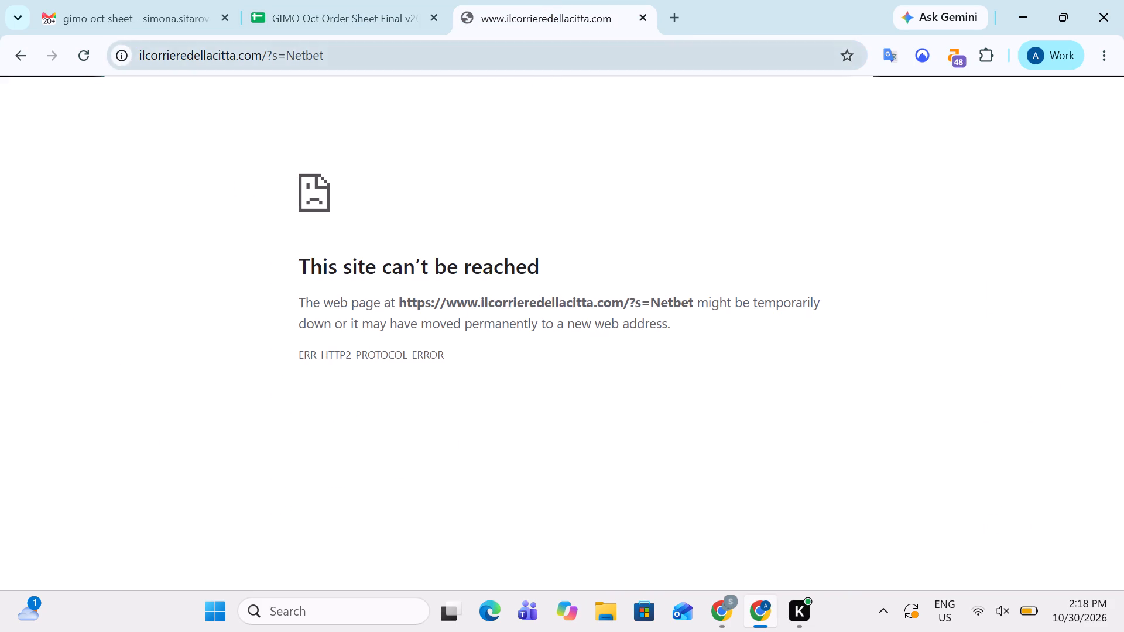
pyautogui.click(533, 62)
pyautogui.hotkey('ctrl', 'v')
pyautogui.press('Return')
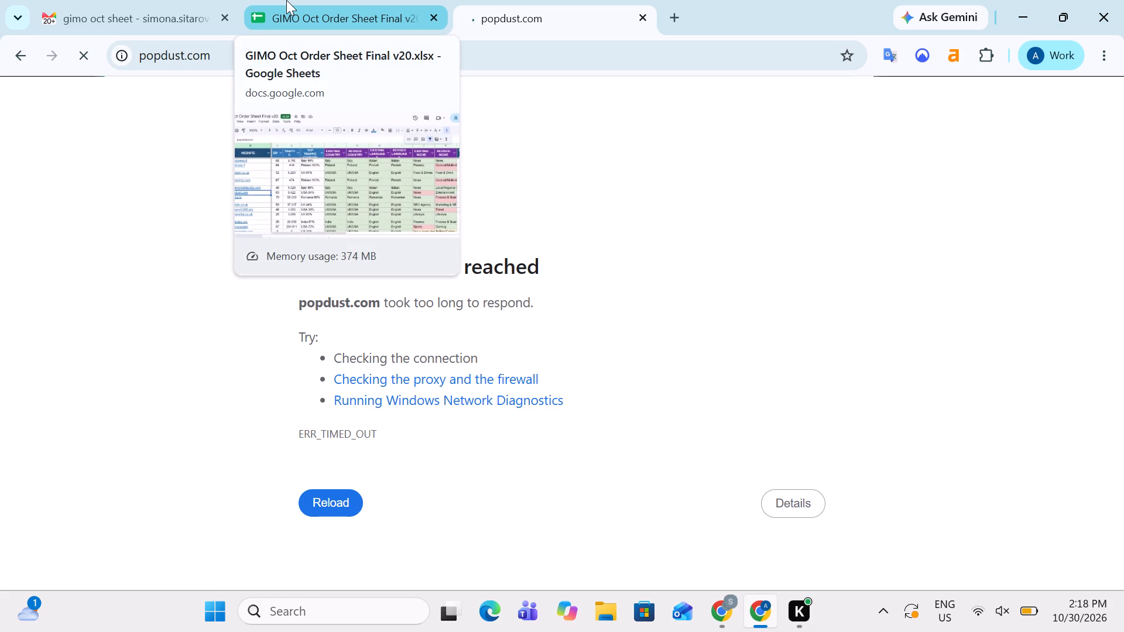
# Compare the existing and revised website types and contact entry in the popdust.com row, and recheck whether the popdust.com tab loads.
pyautogui.click(352, 0)
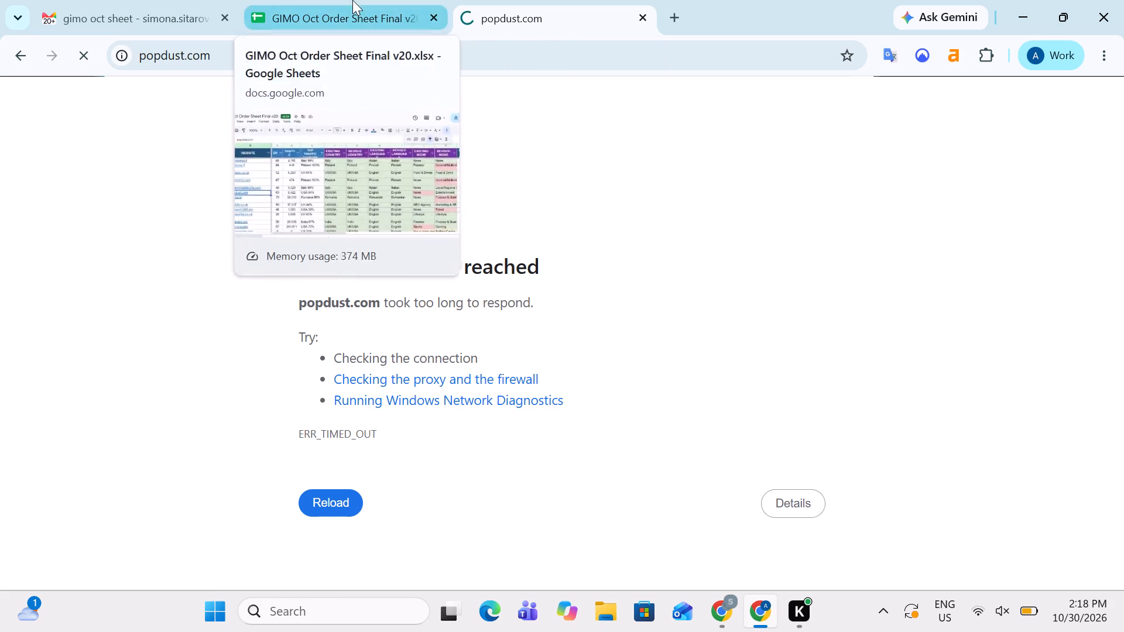
pyautogui.press('Right')
pyautogui.press('Right')
pyautogui.press('Right')
pyautogui.press('Right')
pyautogui.press('Right')
pyautogui.press('Right')
pyautogui.press('Right')
pyautogui.press('Right')
pyautogui.press('Right')
pyautogui.press('Right')
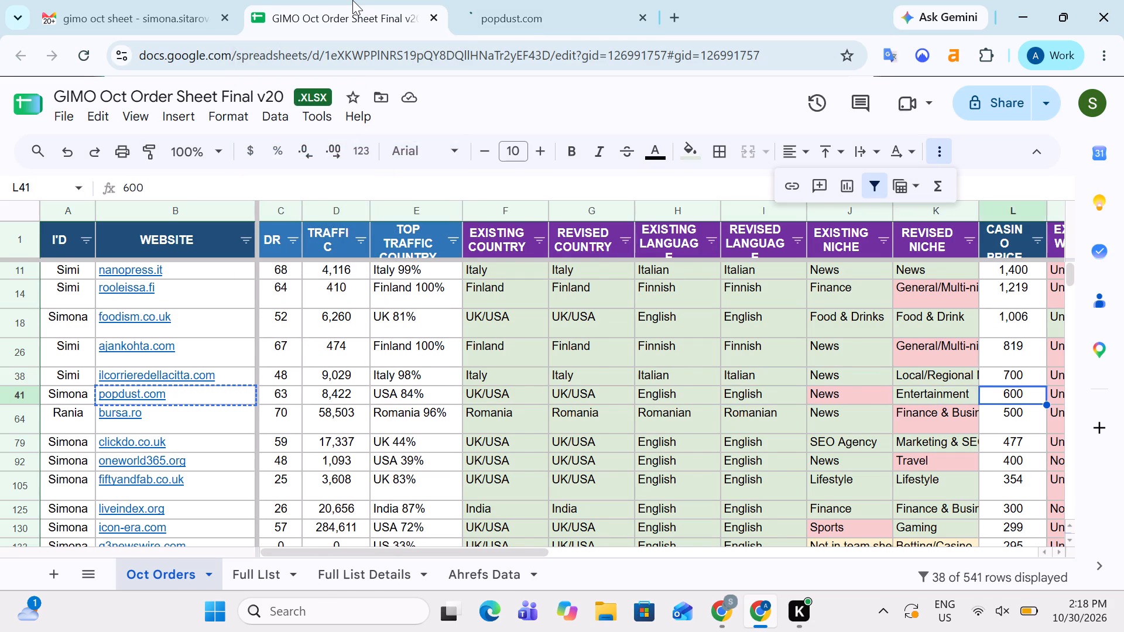
pyautogui.press('Right')
pyautogui.press('Right')
pyautogui.press('Right')
pyautogui.press('Right')
pyautogui.press('Right')
pyautogui.press('Left')
pyautogui.press('Left')
pyautogui.press('Left')
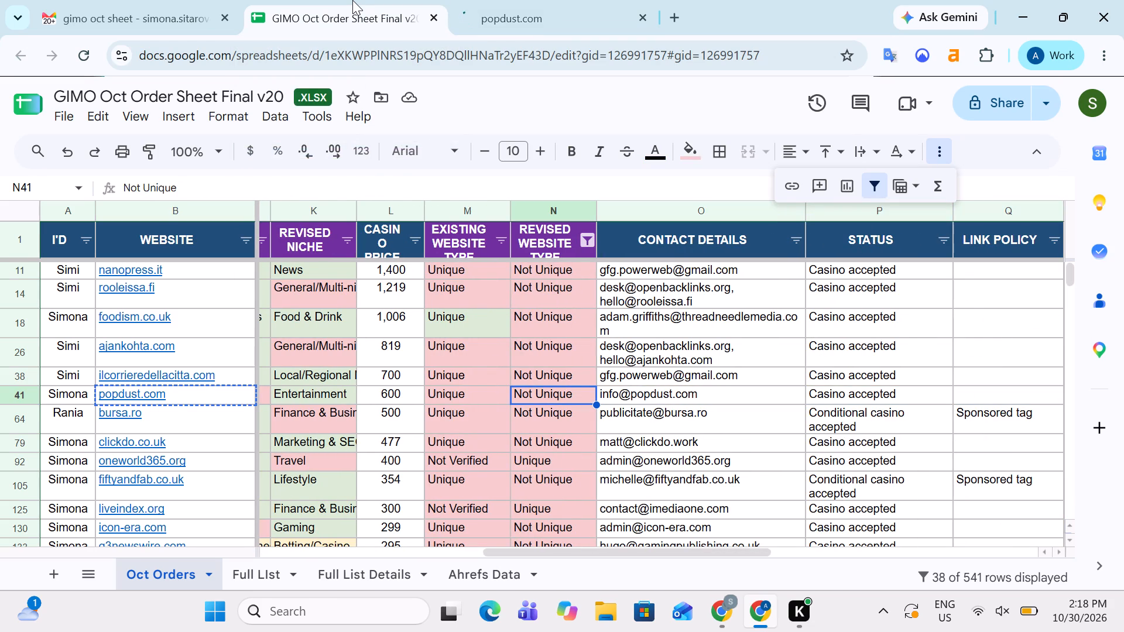
pyautogui.press('Right')
pyautogui.press('Left')
pyautogui.press('Left')
pyautogui.press('Right')
pyautogui.press('Left')
pyautogui.press('Right')
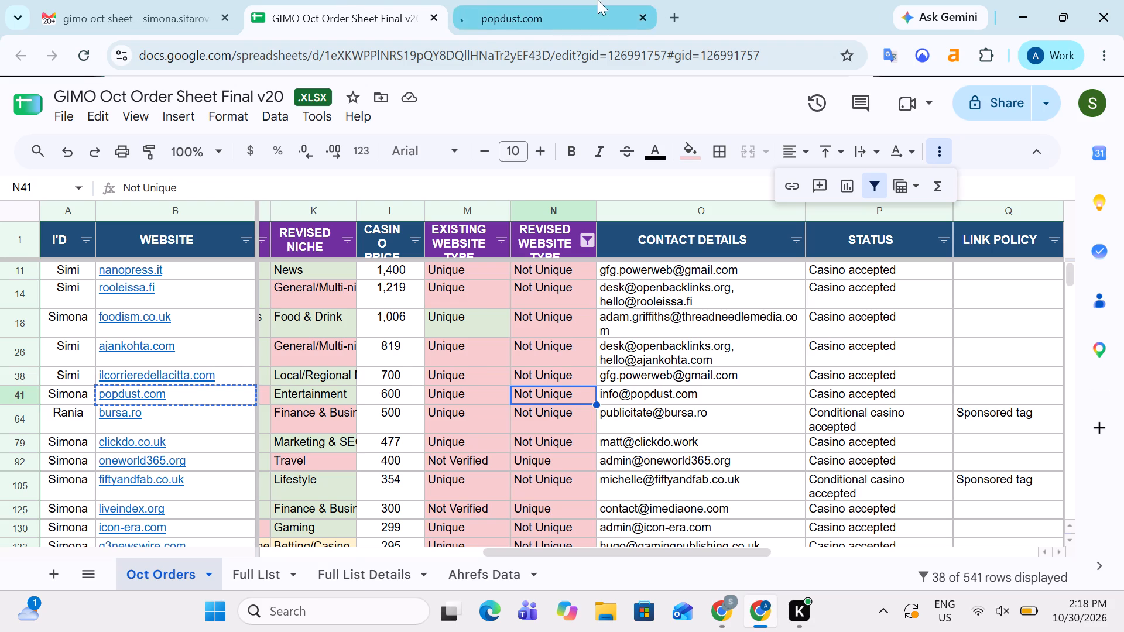
pyautogui.click(598, 0)
pyautogui.click(358, 0)
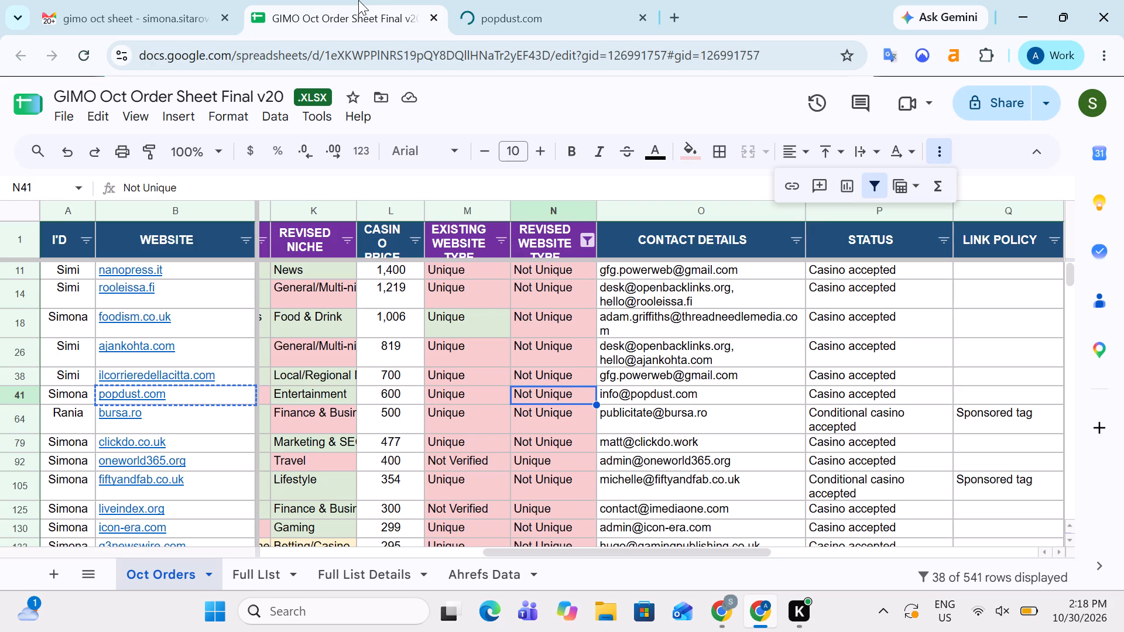
# Copy the bursa.ro address from the Website column and open it in the tab showing popdust.com.
pyautogui.press('Right')
pyautogui.press('Down')
pyautogui.press('Left')
pyautogui.press('Left')
pyautogui.press('Left')
pyautogui.press('Left')
pyautogui.press('Left')
pyautogui.press('Left')
pyautogui.press('Left')
pyautogui.press('Left')
pyautogui.press('Left')
pyautogui.press('Left')
pyautogui.press('Left')
pyautogui.press('Left')
pyautogui.press('Left')
pyautogui.press('Left')
pyautogui.press('Left')
pyautogui.press('Left')
pyautogui.press('Left')
pyautogui.press('Left')
pyautogui.press('Left')
pyautogui.press('Left')
pyautogui.press('Left')
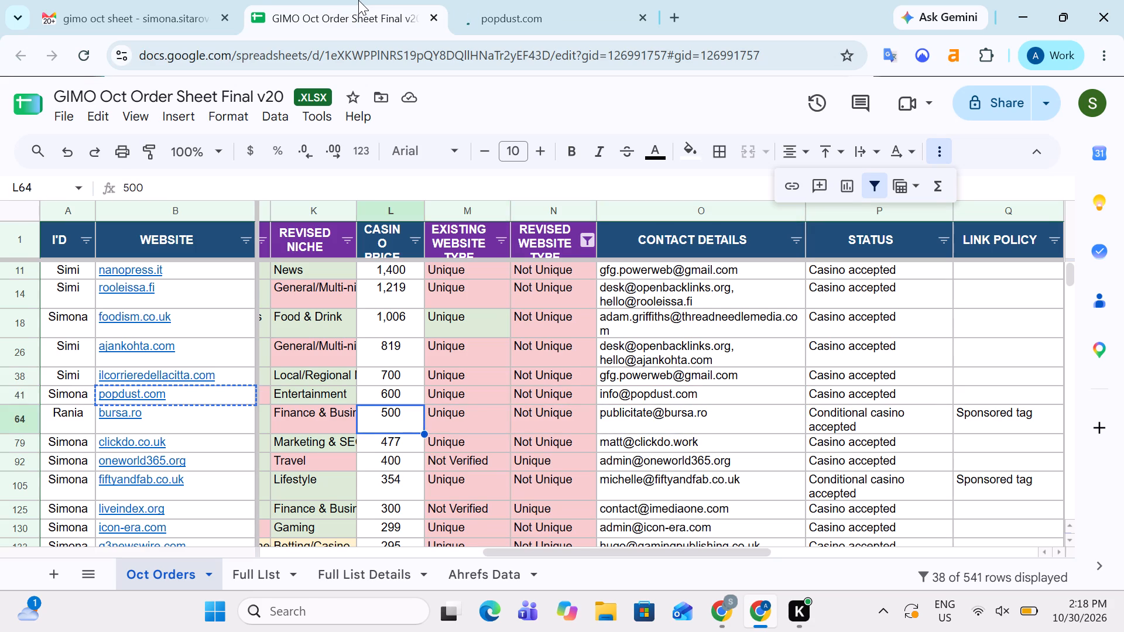
pyautogui.press('Right')
pyautogui.hotkey('ctrl', 'c')
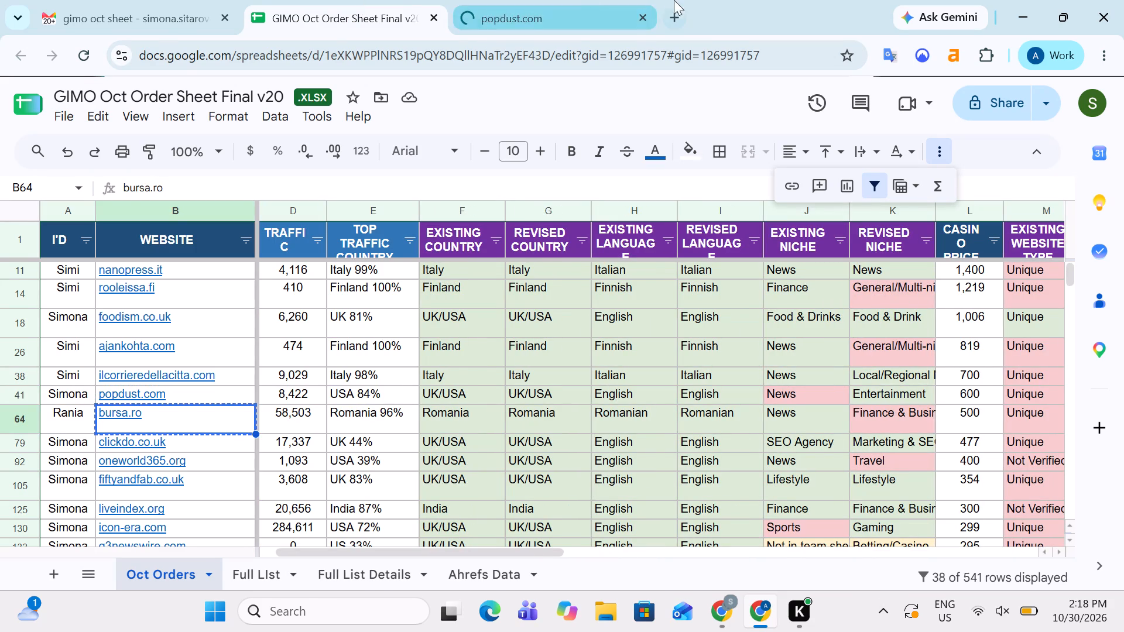
pyautogui.click(581, 0)
pyautogui.click(518, 51)
pyautogui.hotkey('ctrl', 'v')
pyautogui.press('Return')
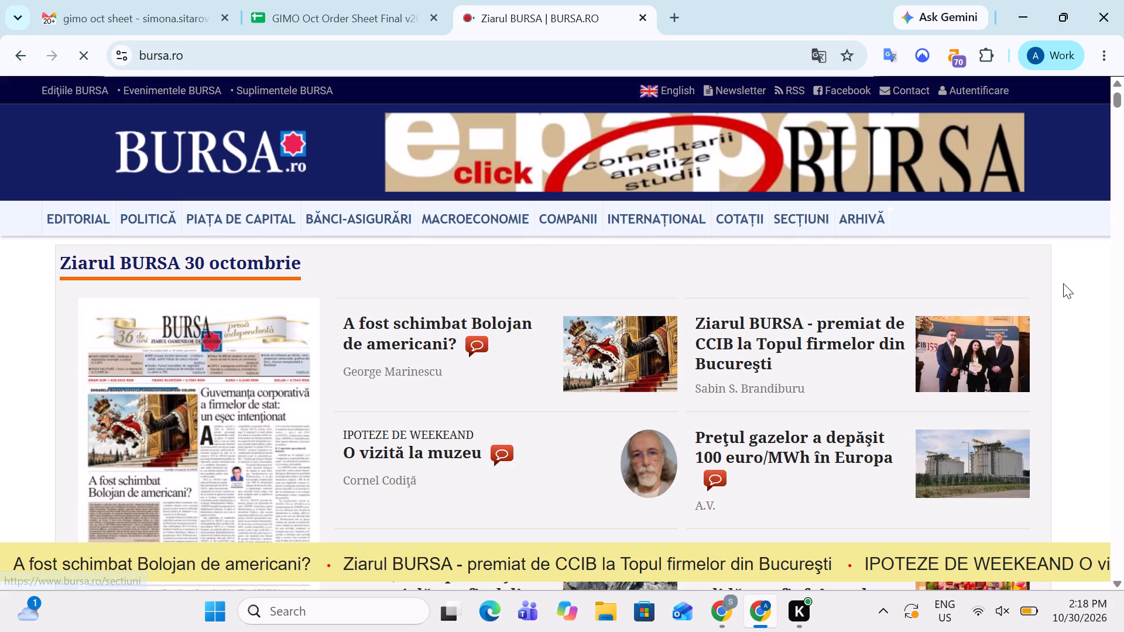
# Look over the bursa.ro homepage and search the site for Netbet.
pyautogui.scroll(-8, 859, 372)
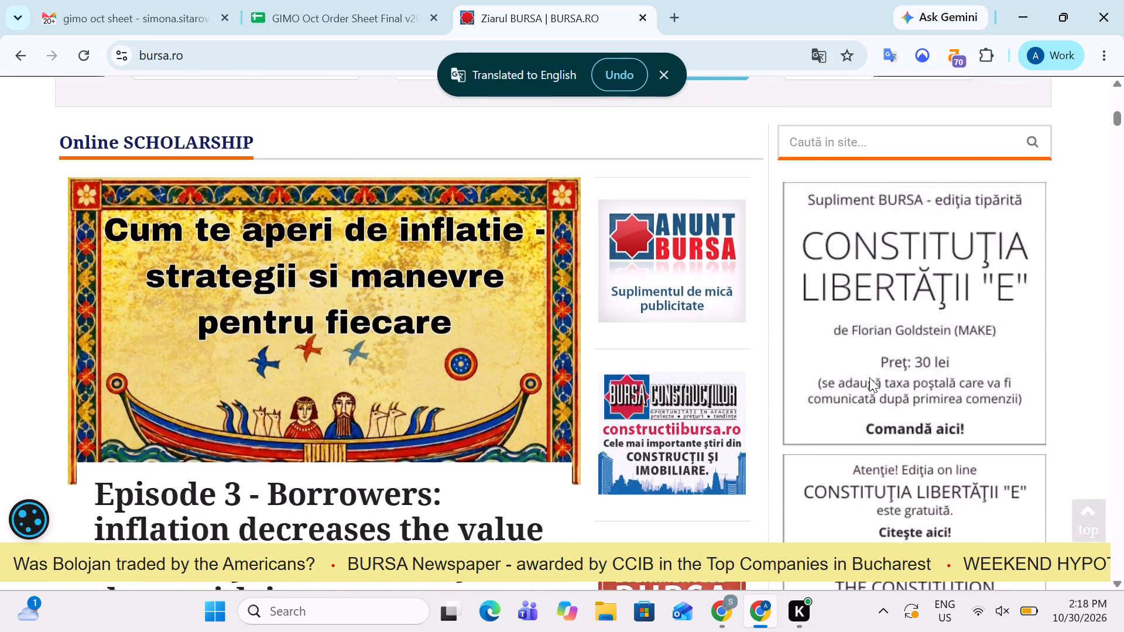
pyautogui.scroll(-7, 923, 430)
pyautogui.scroll(-5, 1009, 462)
pyautogui.scroll(-10, 1060, 521)
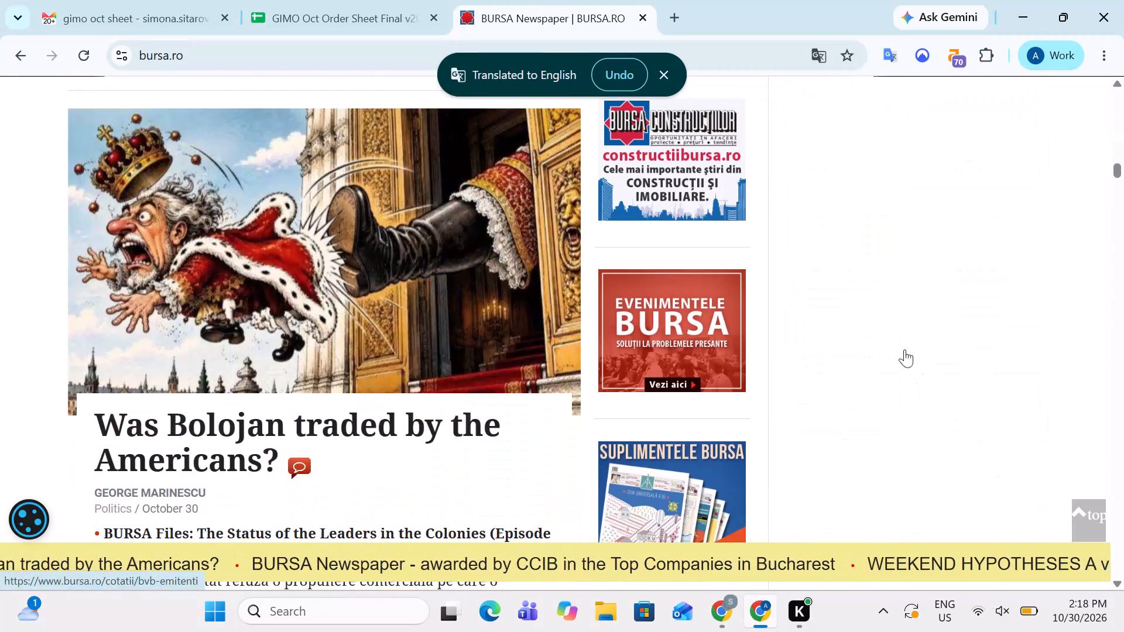
pyautogui.scroll(-7, 902, 346)
pyautogui.scroll(20, 896, 344)
pyautogui.scroll(20, 896, 344)
pyautogui.scroll(2, 896, 344)
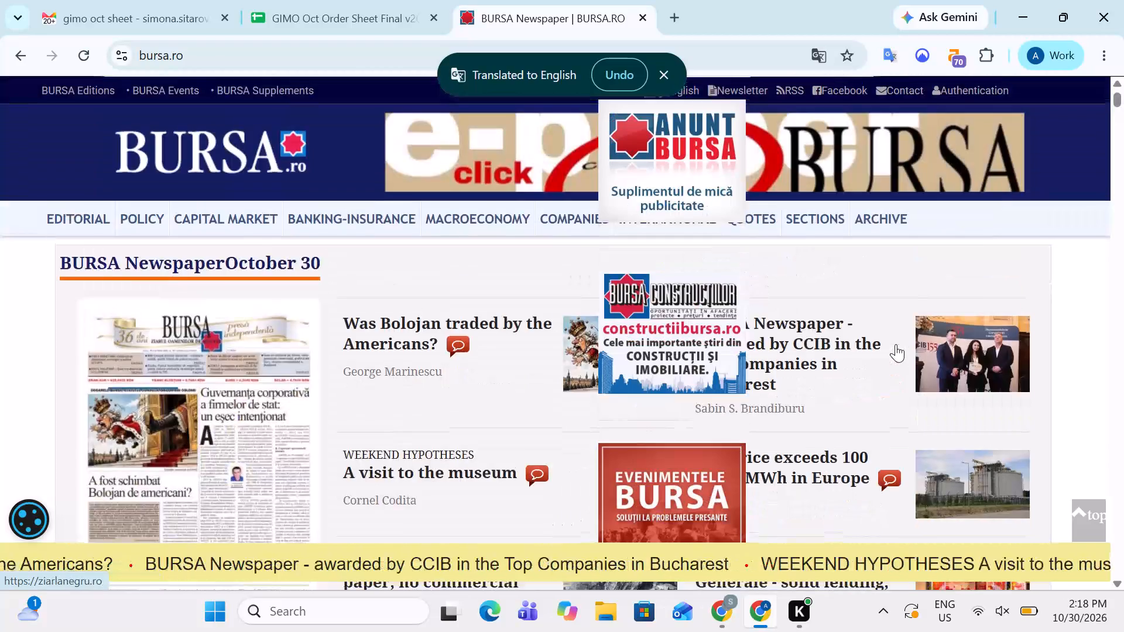
pyautogui.scroll(3, 896, 344)
pyautogui.scroll(-8, 896, 344)
pyautogui.click(844, 135)
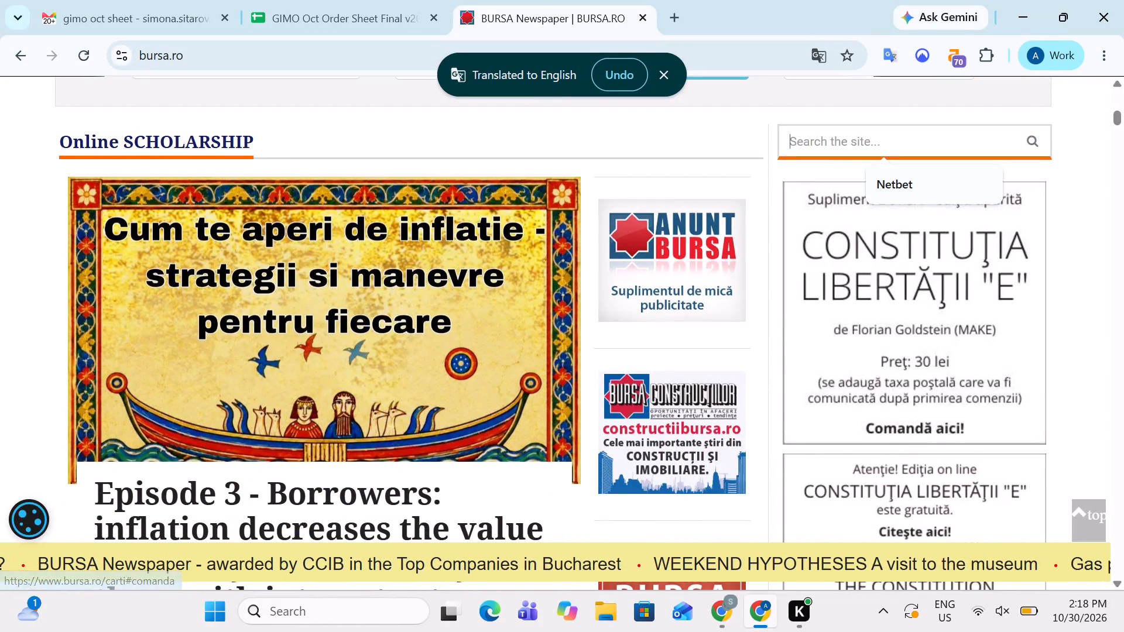
pyautogui.click(874, 164)
pyautogui.click(880, 173)
pyautogui.press('Return')
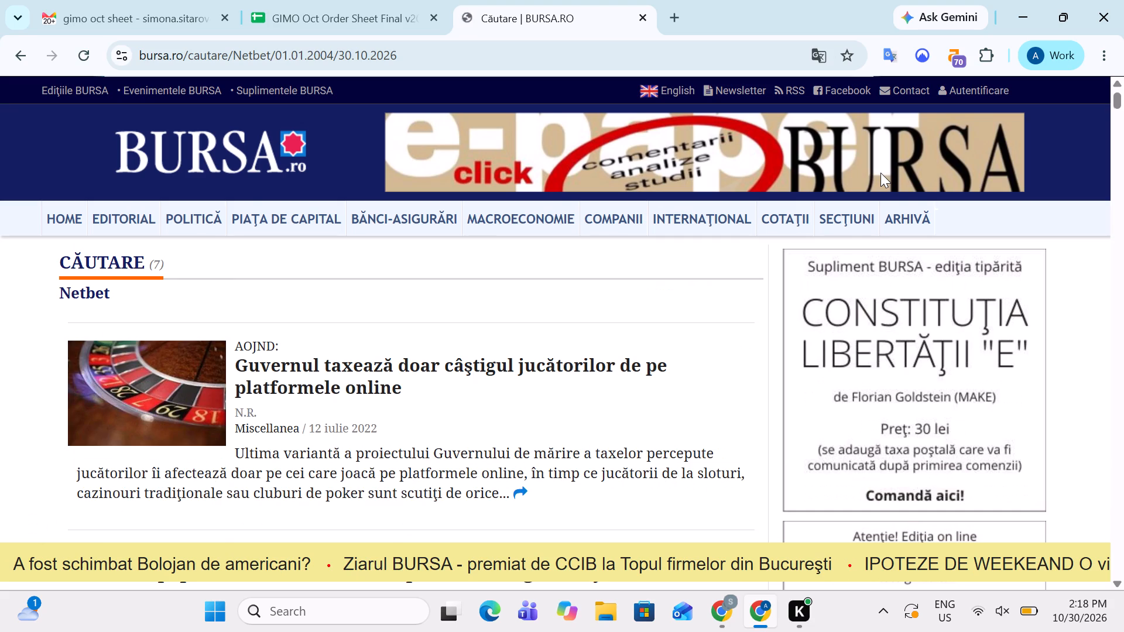
# Review the Netbet search results and open the article "Licensed online casinos from Romania - success in winnings", dismissing the ad.
pyautogui.scroll(-4, 509, 328)
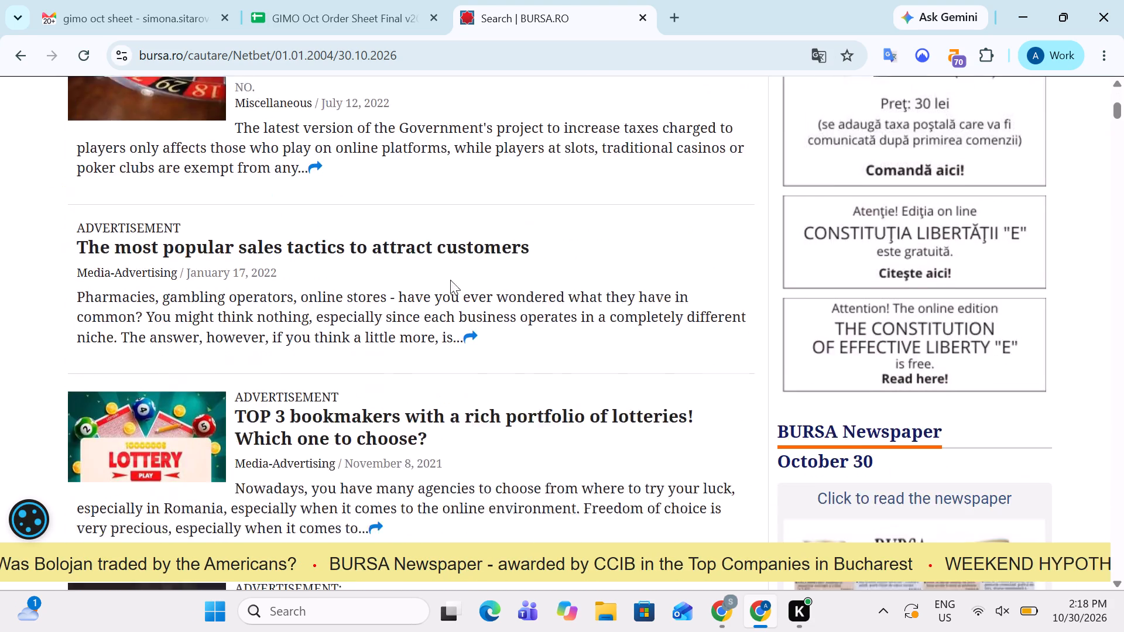
pyautogui.scroll(2, 417, 246)
pyautogui.scroll(-8, 455, 270)
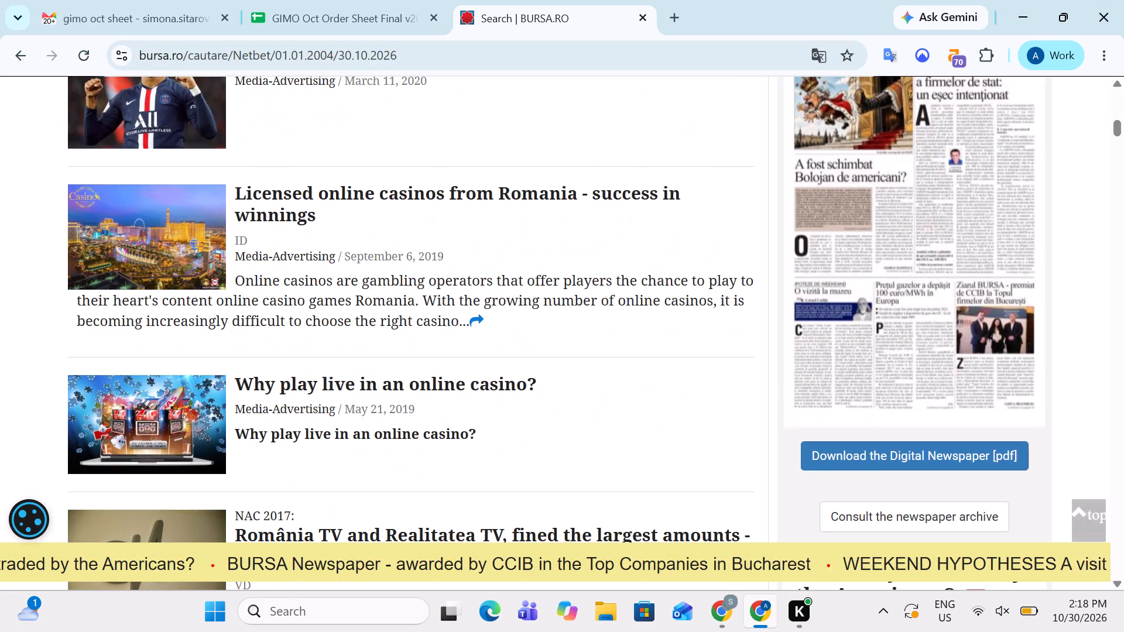
pyautogui.keyDown('ctrl'); pyautogui.click(380, 192); pyautogui.keyUp('ctrl')
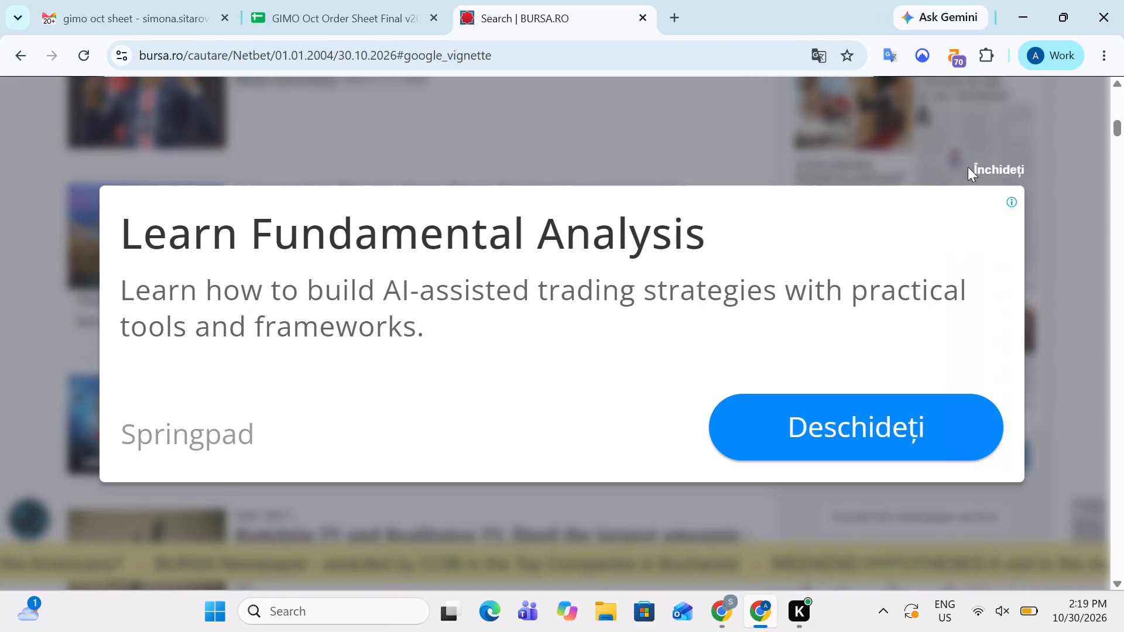
pyautogui.click(989, 168)
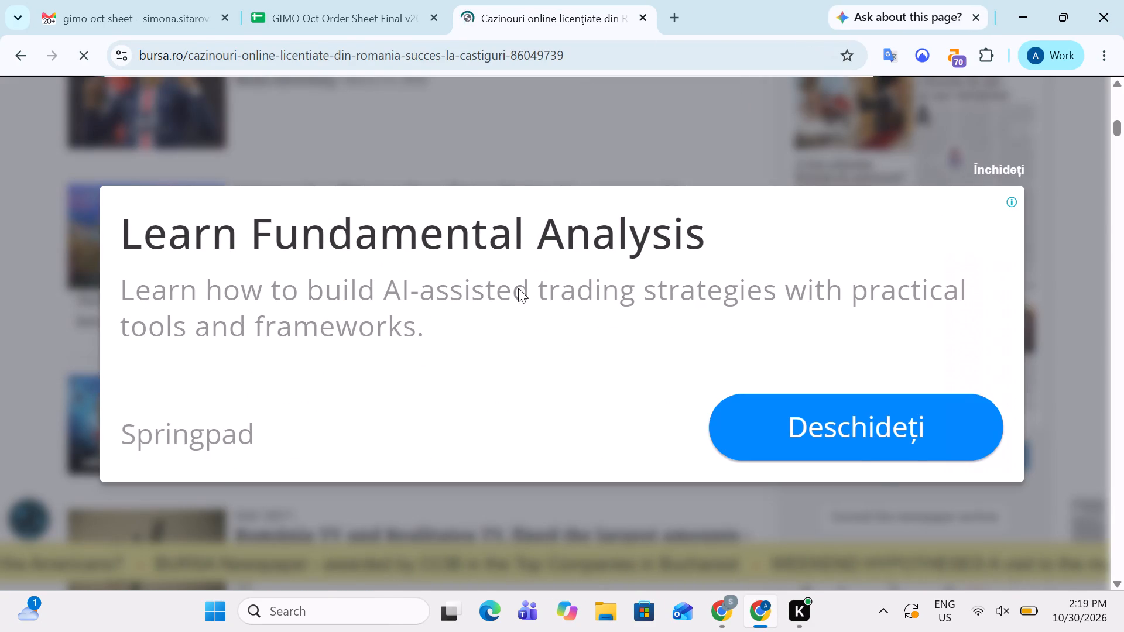
# Read the bursa.ro article on licensed online casinos, checking the casino brands, offers and links it mentions.
pyautogui.scroll(-10, 428, 293)
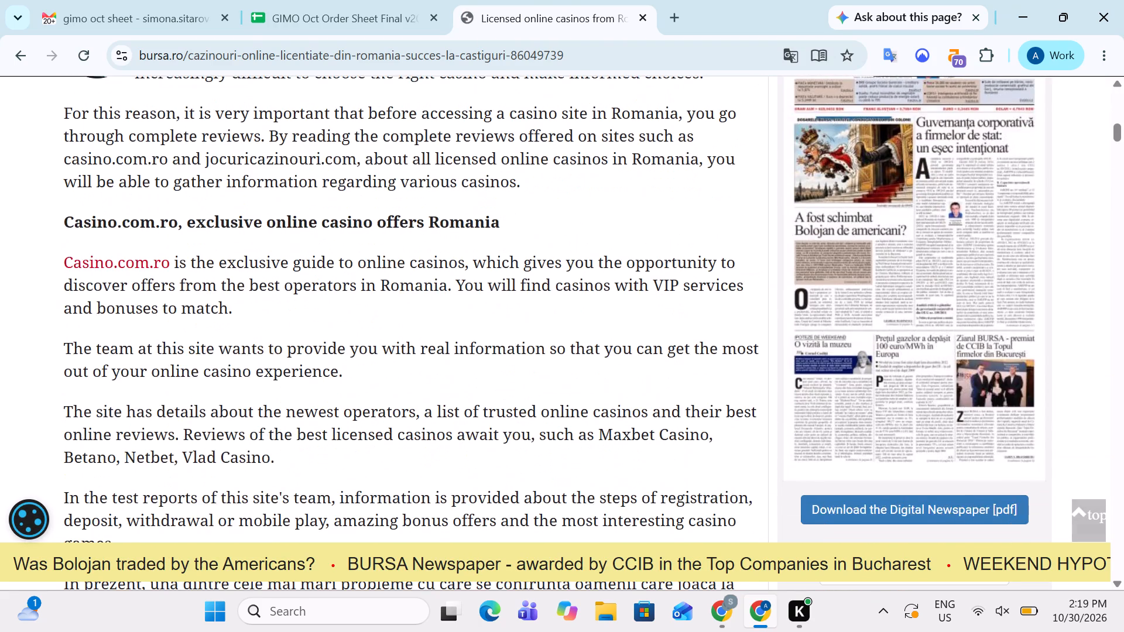
pyautogui.scroll(-7, 487, 265)
pyautogui.scroll(3, 372, 290)
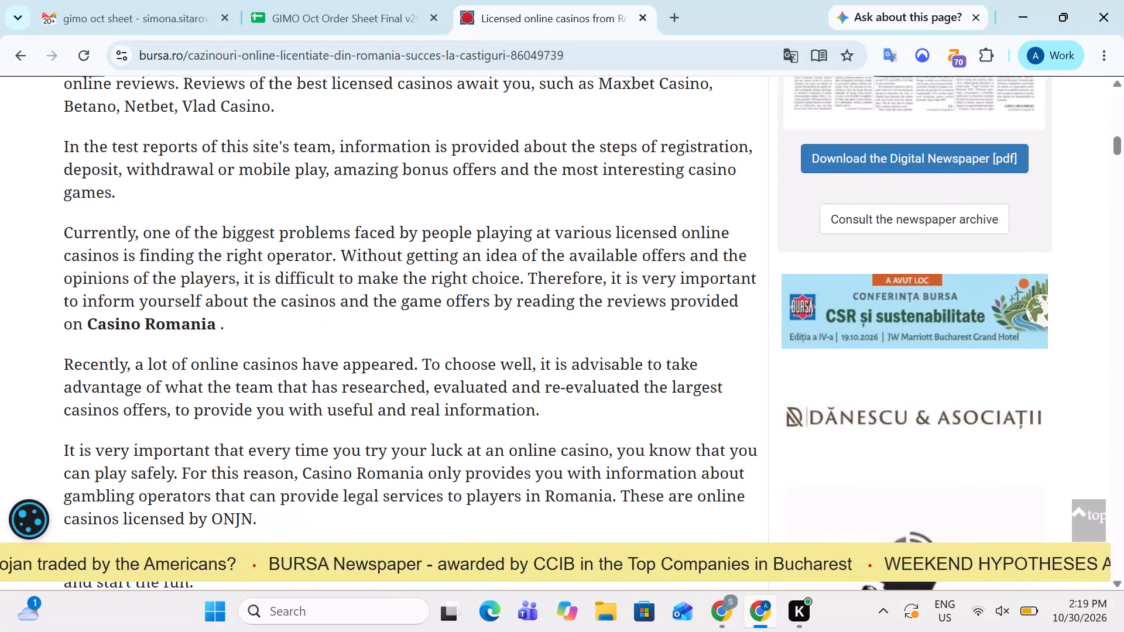
pyautogui.scroll(-4, 648, 293)
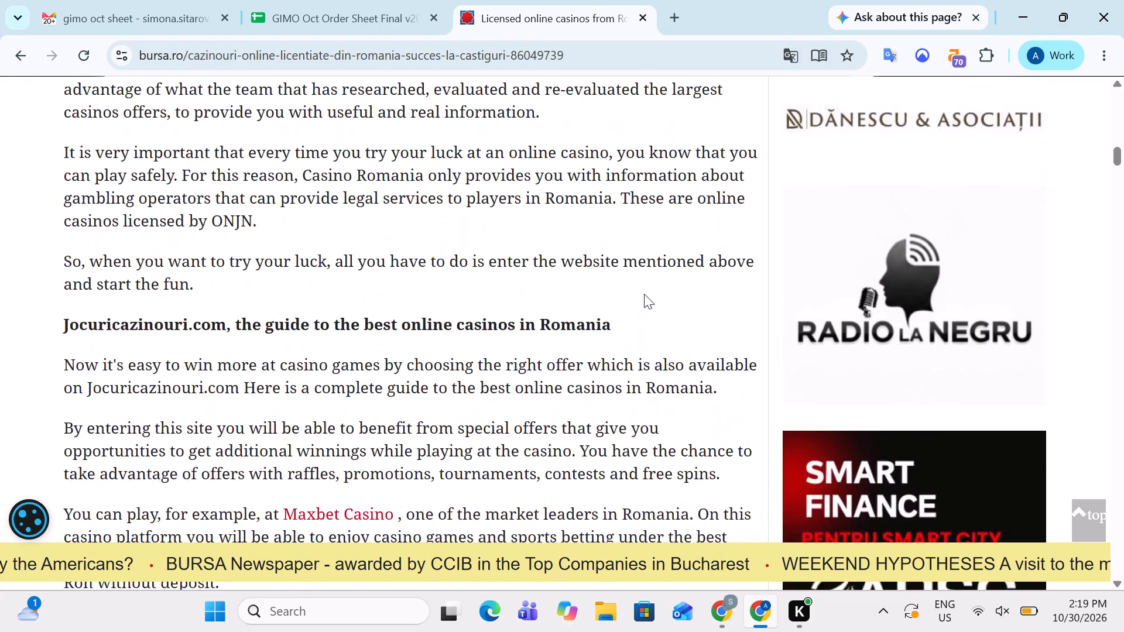
pyautogui.scroll(-3, 543, 322)
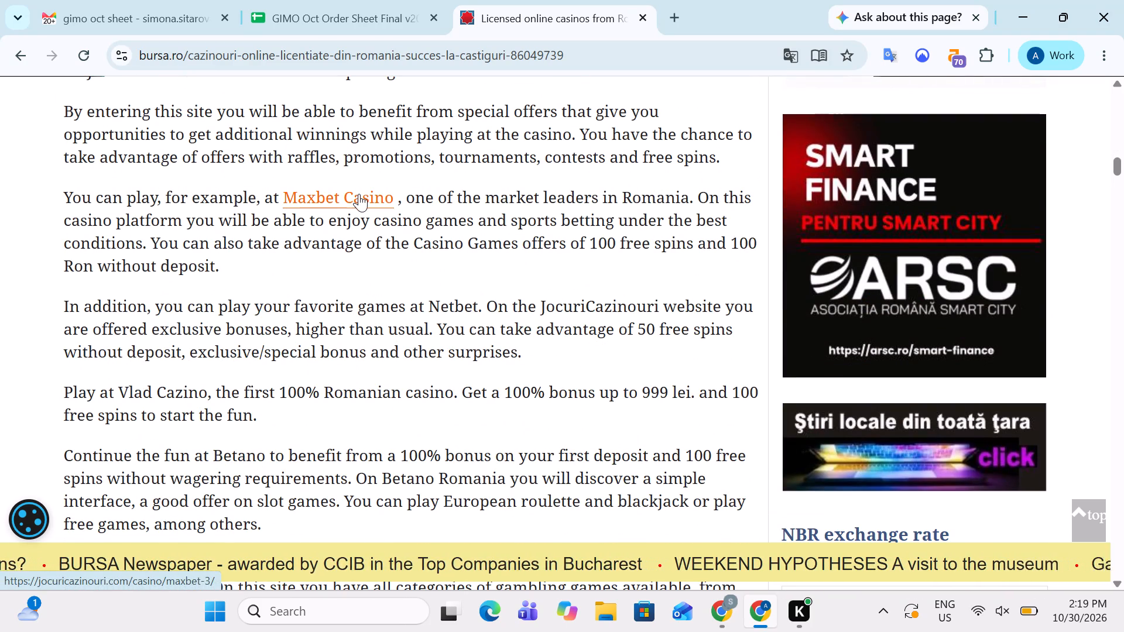
pyautogui.scroll(-4, 449, 262)
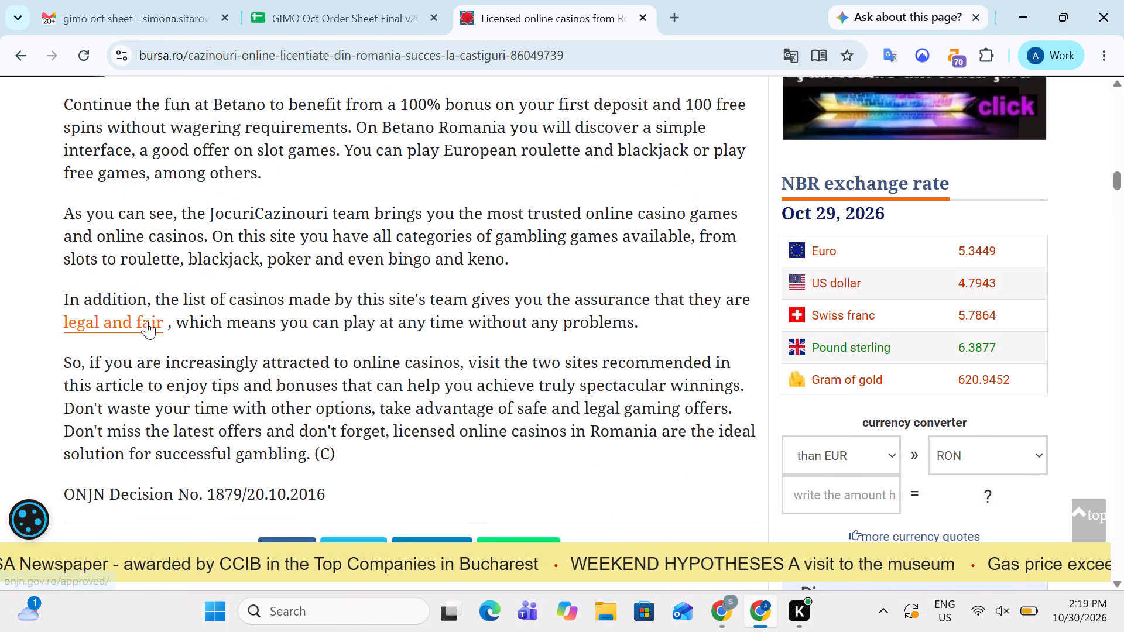
pyautogui.scroll(-4, 422, 228)
pyautogui.scroll(8, 429, 248)
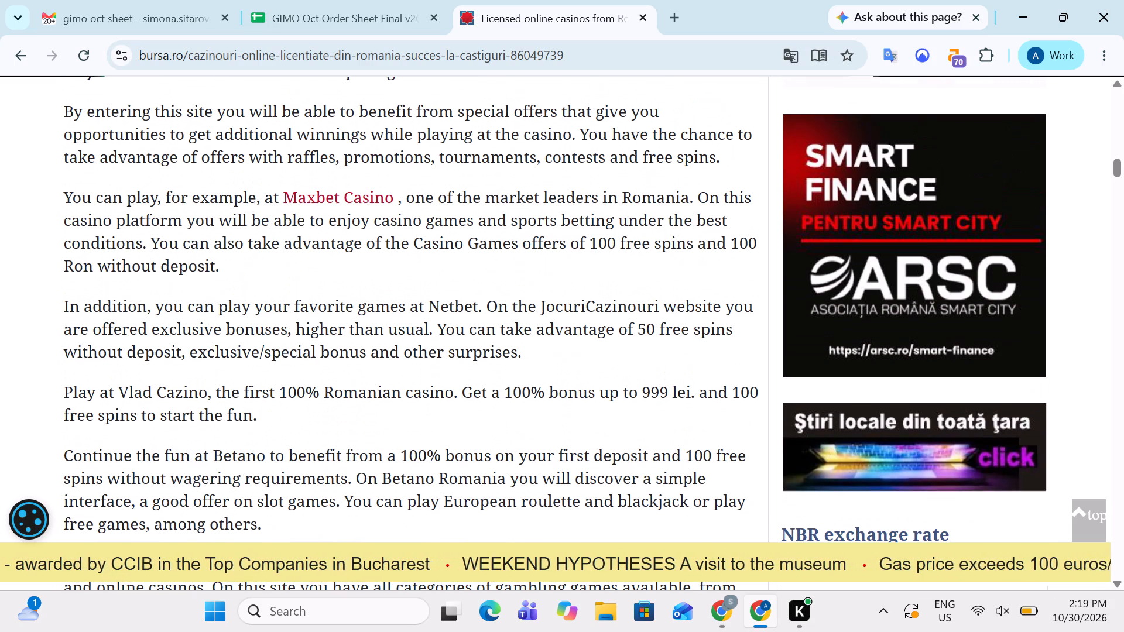
# Find "Netbet" in the licensed casinos article, and close the article's tab.
pyautogui.hotkey('ctrl', 'f')
pyautogui.press('BackSpace')
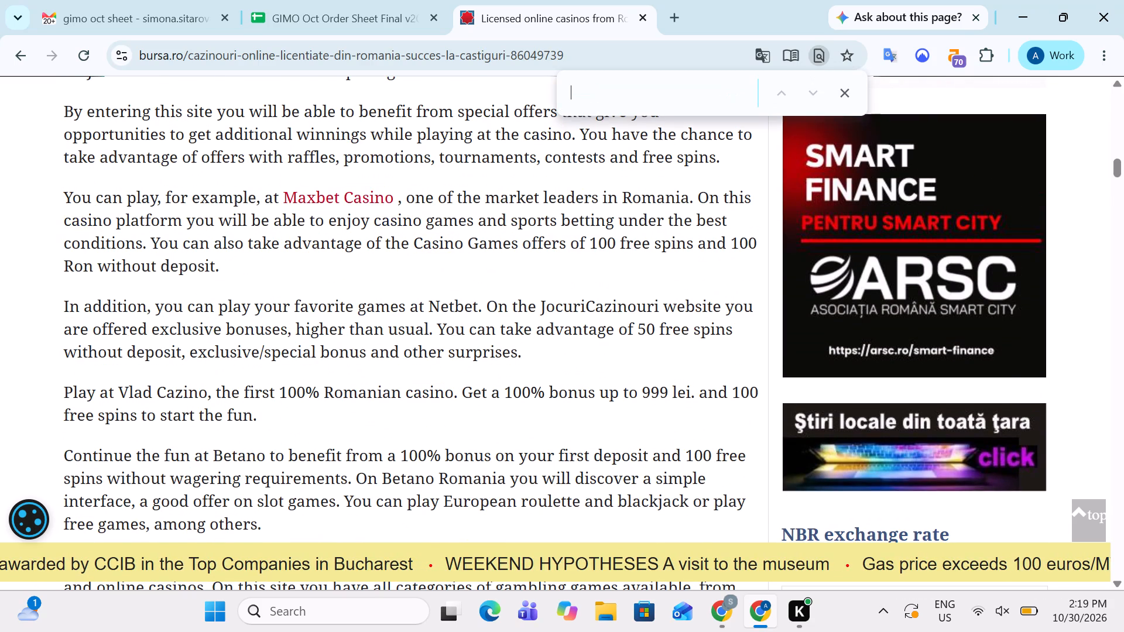
pyautogui.write('Netbet')
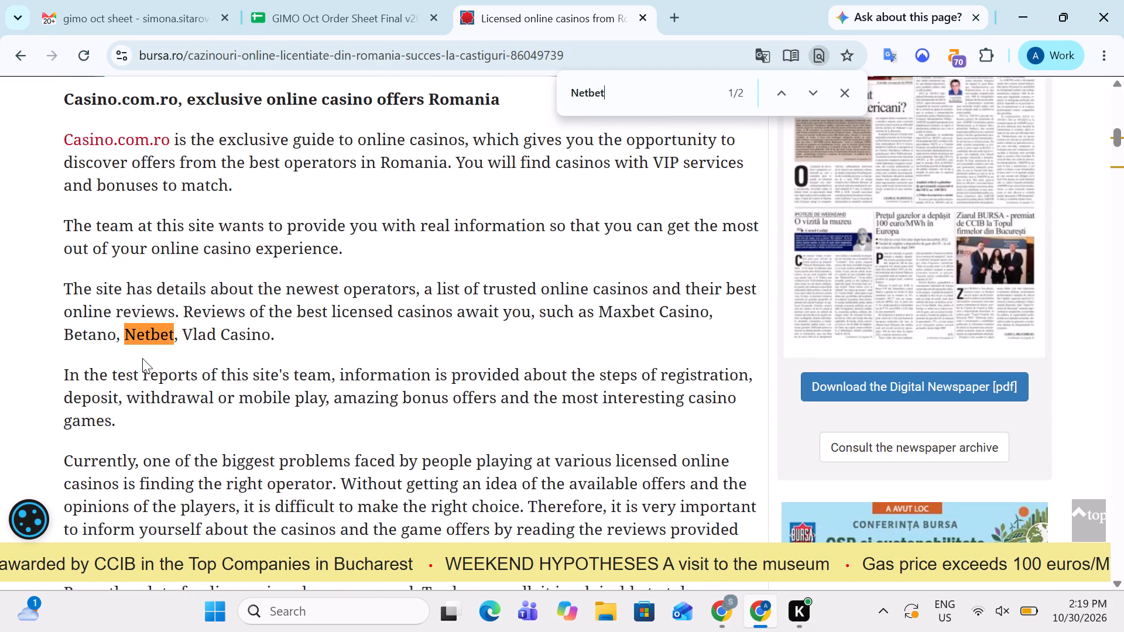
pyautogui.click(645, 12)
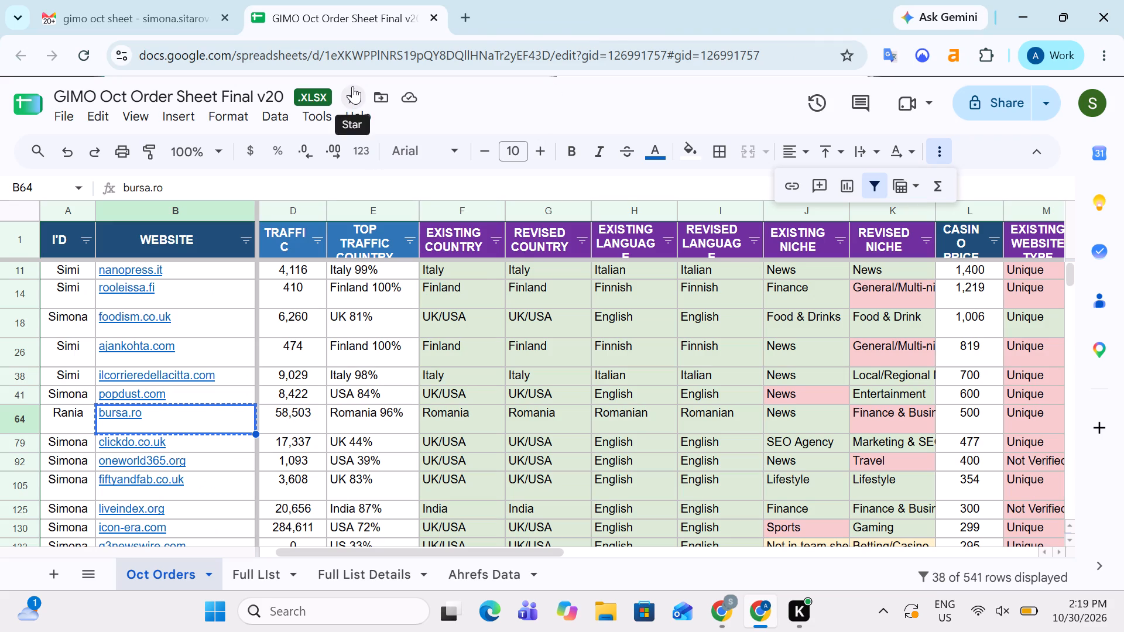
# Restore the closed bursa.ro tab, return to the Netbet search results and open the CNA 2017 television fines article in a separate tab.
pyautogui.hotkey('ctrl', 'shift', 't')
pyautogui.click(14, 54)
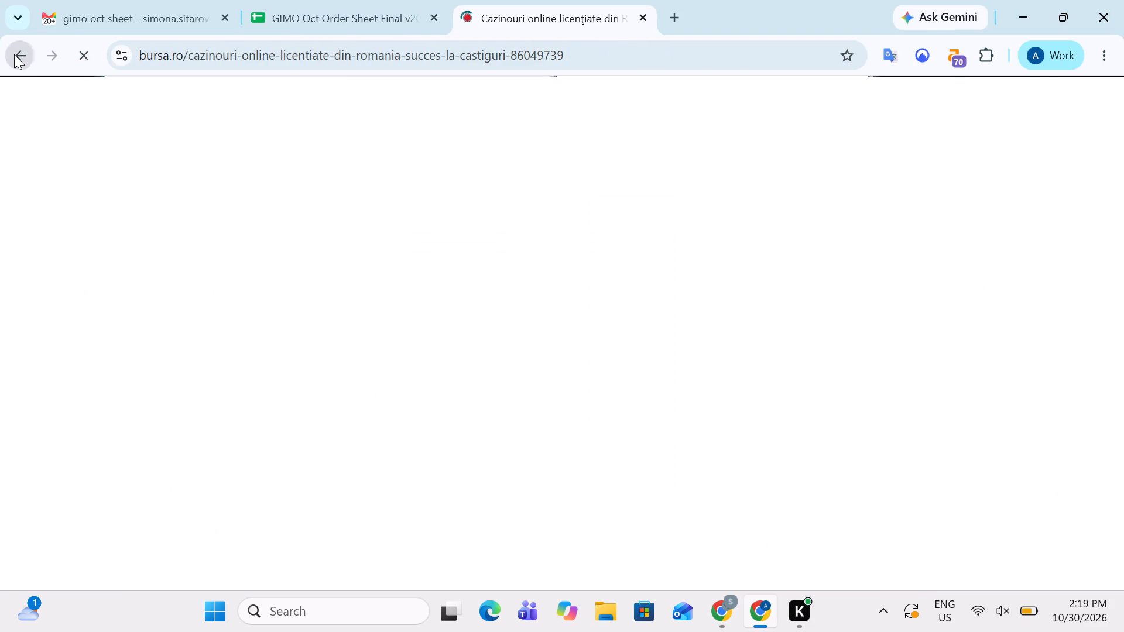
pyautogui.scroll(-9, 238, 348)
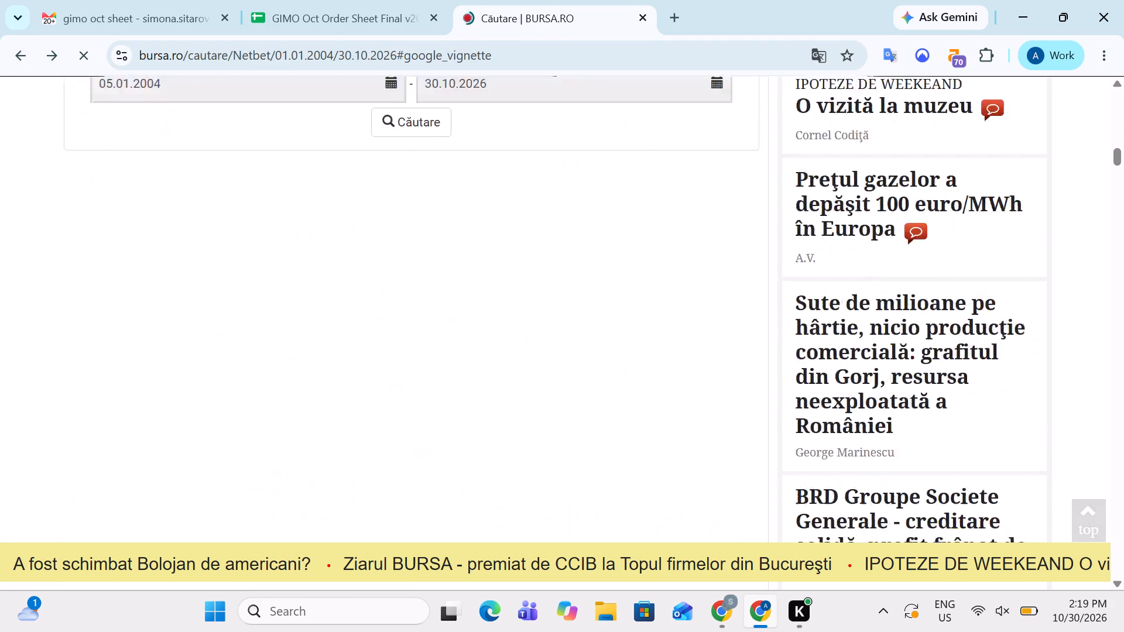
pyautogui.scroll(7, 263, 392)
pyautogui.keyDown('ctrl'); pyautogui.click(346, 368); pyautogui.keyUp('ctrl')
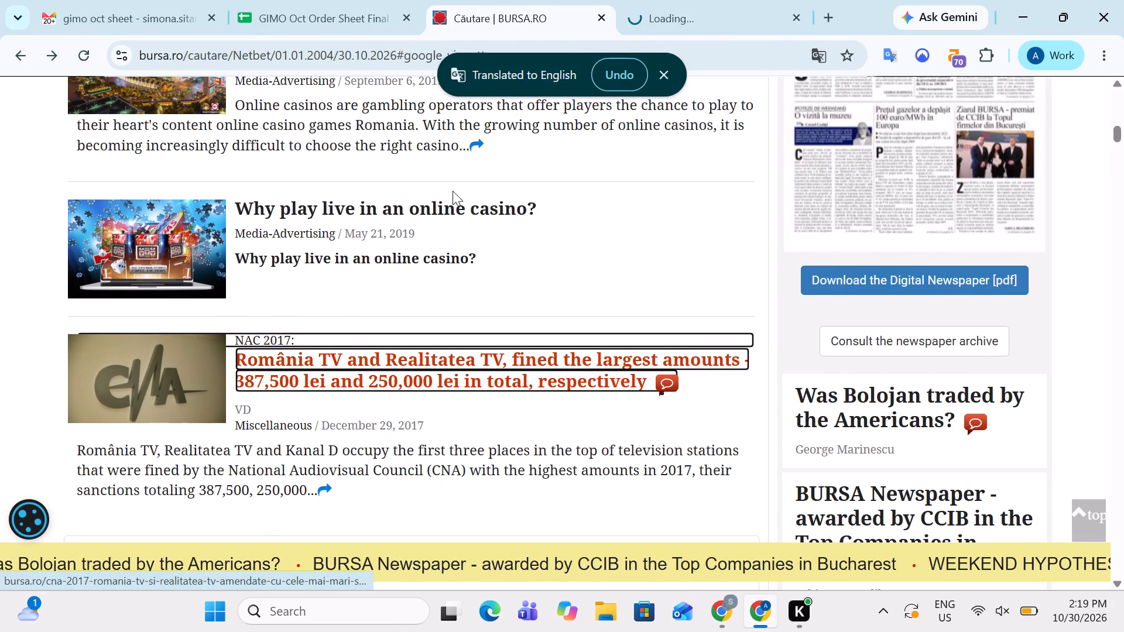
pyautogui.click(729, 0)
# Find "Netbet" in the CNA 2017 fines article, and close that article's tab.
pyautogui.scroll(-4, 442, 366)
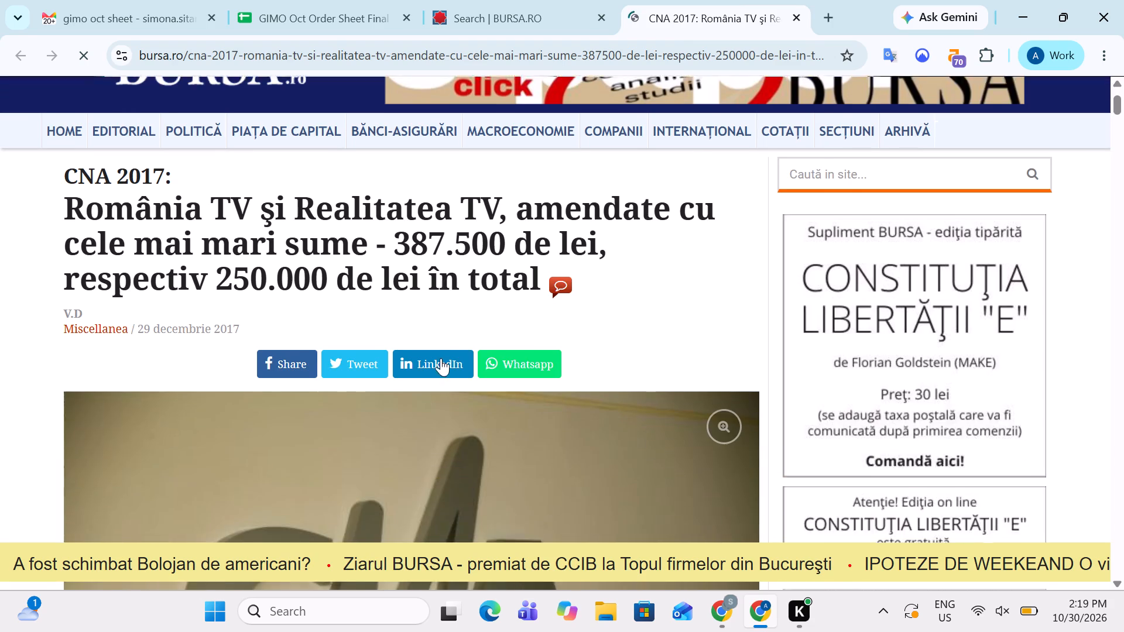
pyautogui.scroll(-6, 441, 358)
pyautogui.hotkey('ctrl', 'f')
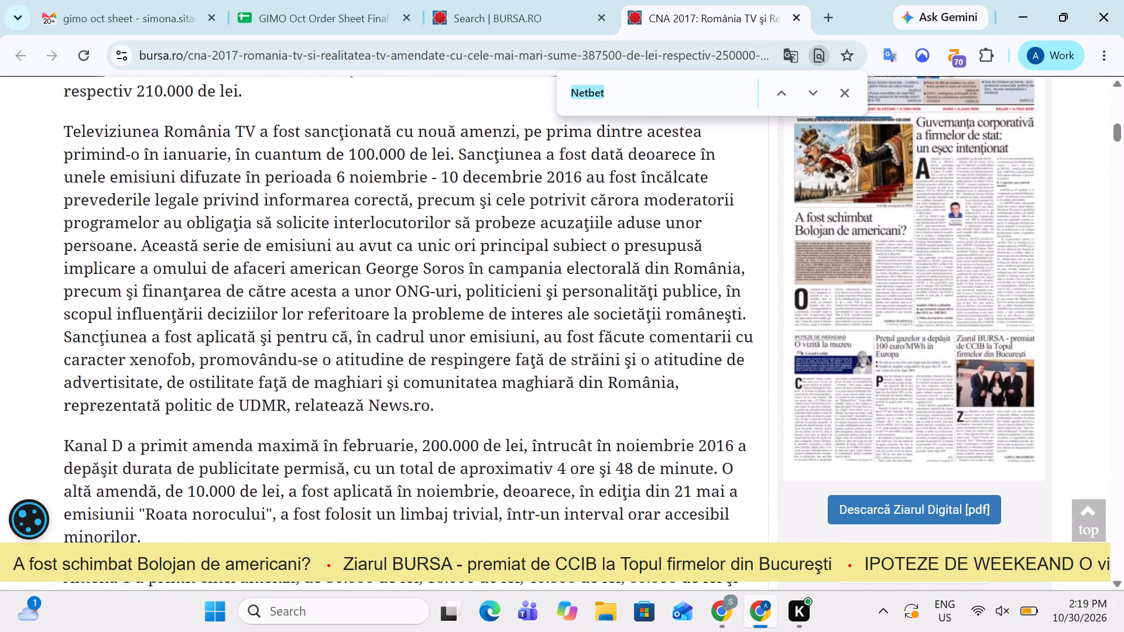
pyautogui.click(810, 96)
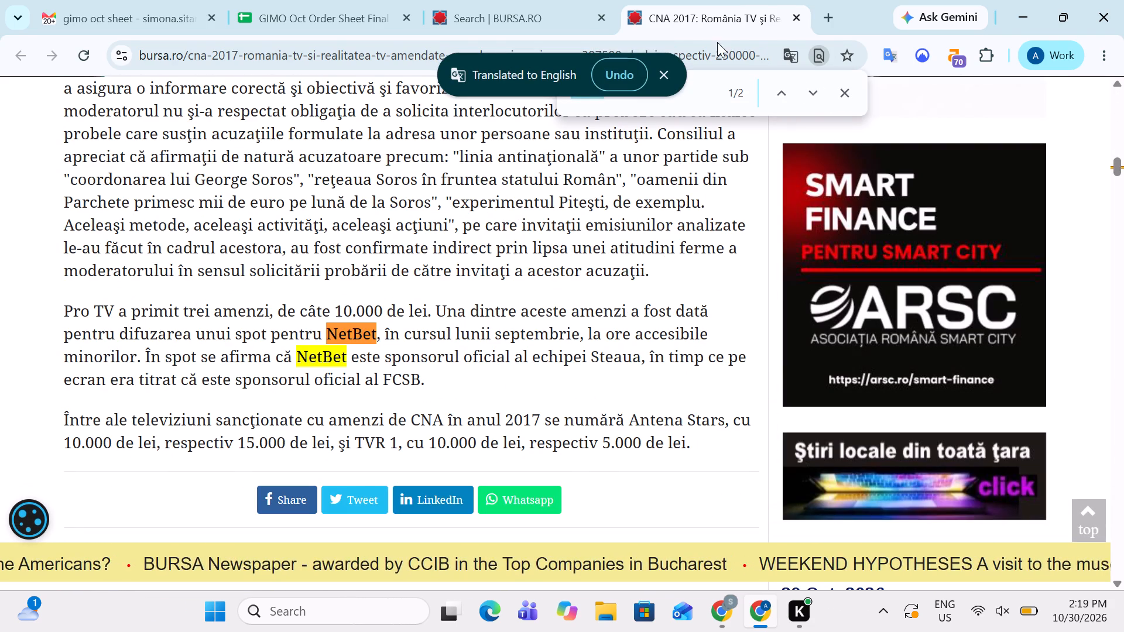
pyautogui.click(800, 18)
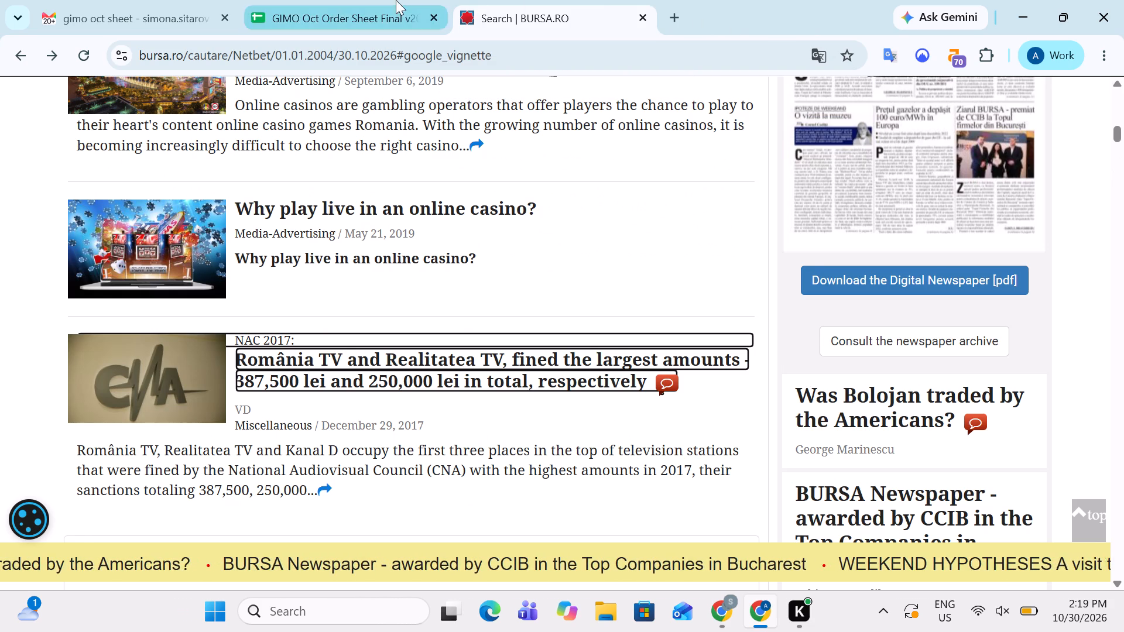
# In the order sheet, fill the Existing Website Type cell of the bursa.ro row with light green.
pyautogui.click(380, 0)
pyautogui.press('Down')
pyautogui.press('Up')
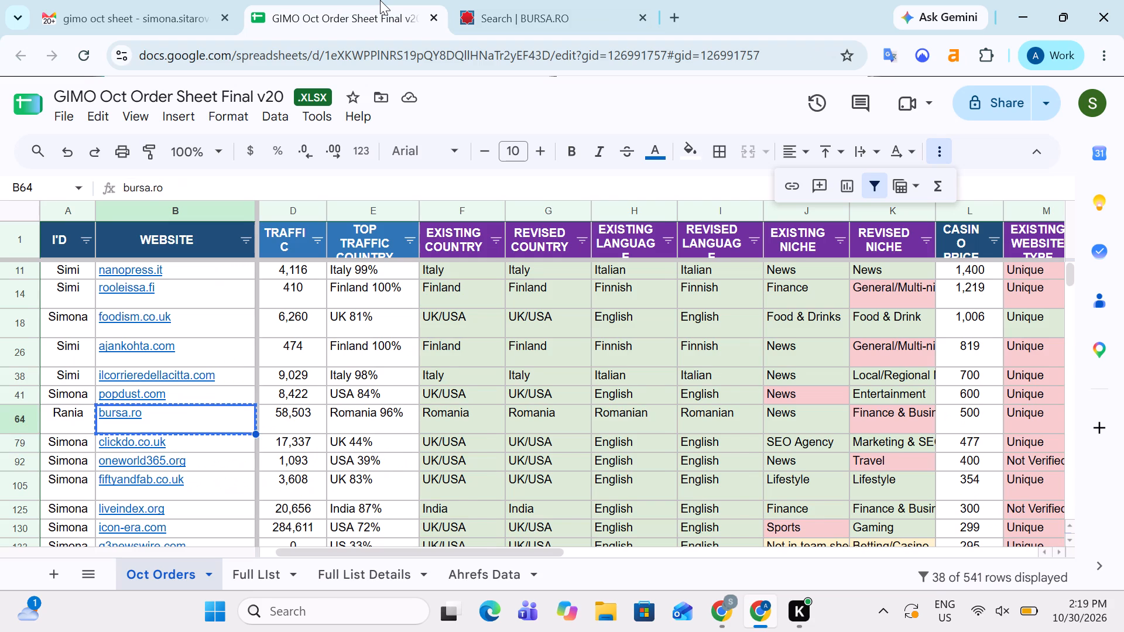
pyautogui.press('Right')
pyautogui.press('Right')
pyautogui.press('Right')
pyautogui.press('Right')
pyautogui.press('Right')
pyautogui.press('Right')
pyautogui.press('Right')
pyautogui.press('Right')
pyautogui.press('Right')
pyautogui.press('Right')
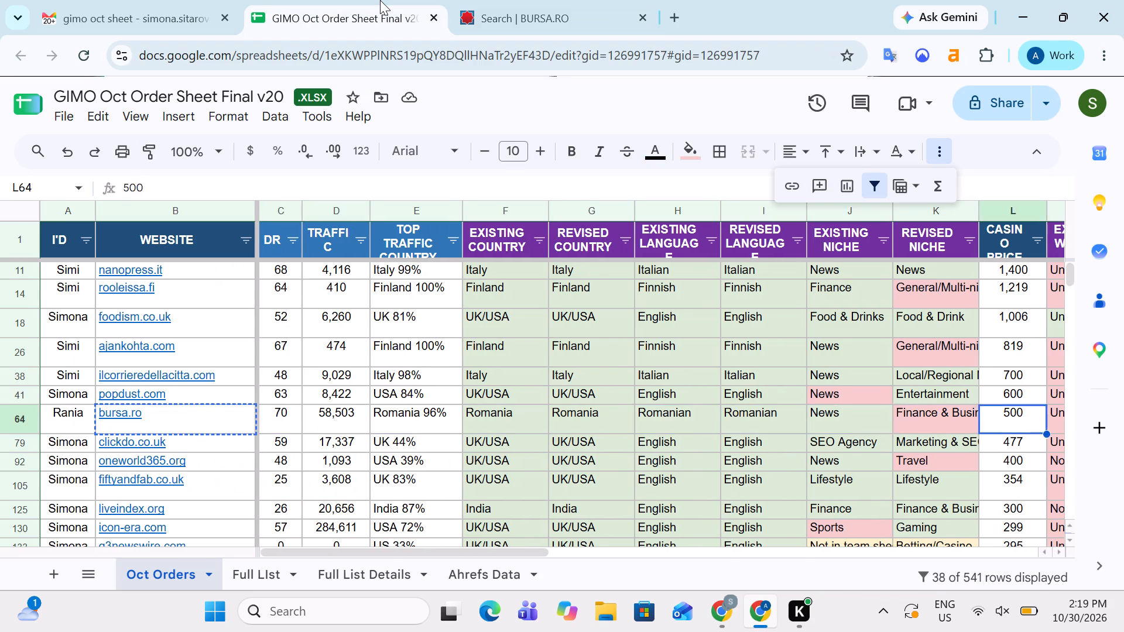
pyautogui.press('Right')
pyautogui.press('Right')
pyautogui.press('Right')
pyautogui.press('Right')
pyautogui.press('Left')
pyautogui.press('Left')
pyautogui.press('Left')
pyautogui.press('Left')
pyautogui.press('Right')
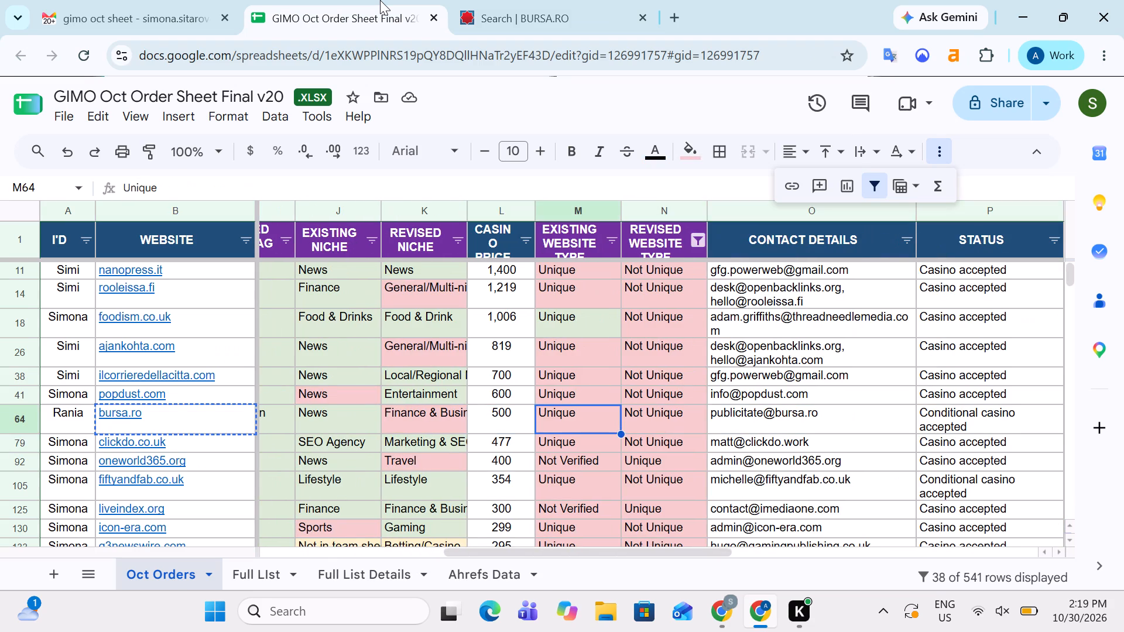
pyautogui.click(689, 159)
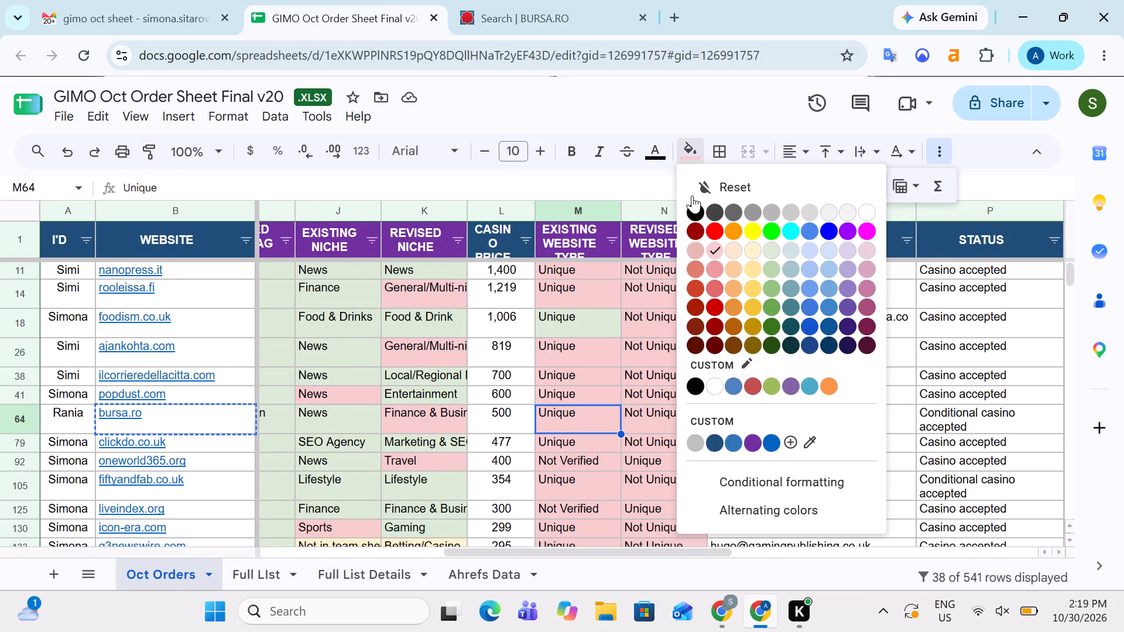
pyautogui.click(766, 251)
# Copy the clickdo.co.uk address from the Website column and open it in the tab showing bursa.ro.
pyautogui.press('Down')
pyautogui.press('Right')
pyautogui.press('Left')
pyautogui.press('Left')
pyautogui.press('Left')
pyautogui.press('Left')
pyautogui.press('Left')
pyautogui.press('Left')
pyautogui.press('Left')
pyautogui.press('Left')
pyautogui.press('Left')
pyautogui.press('Left')
pyautogui.press('Left')
pyautogui.press('Left')
pyautogui.press('Left')
pyautogui.press('Left')
pyautogui.press('Left')
pyautogui.press('Left')
pyautogui.press('Left')
pyautogui.press('Left')
pyautogui.press('Left')
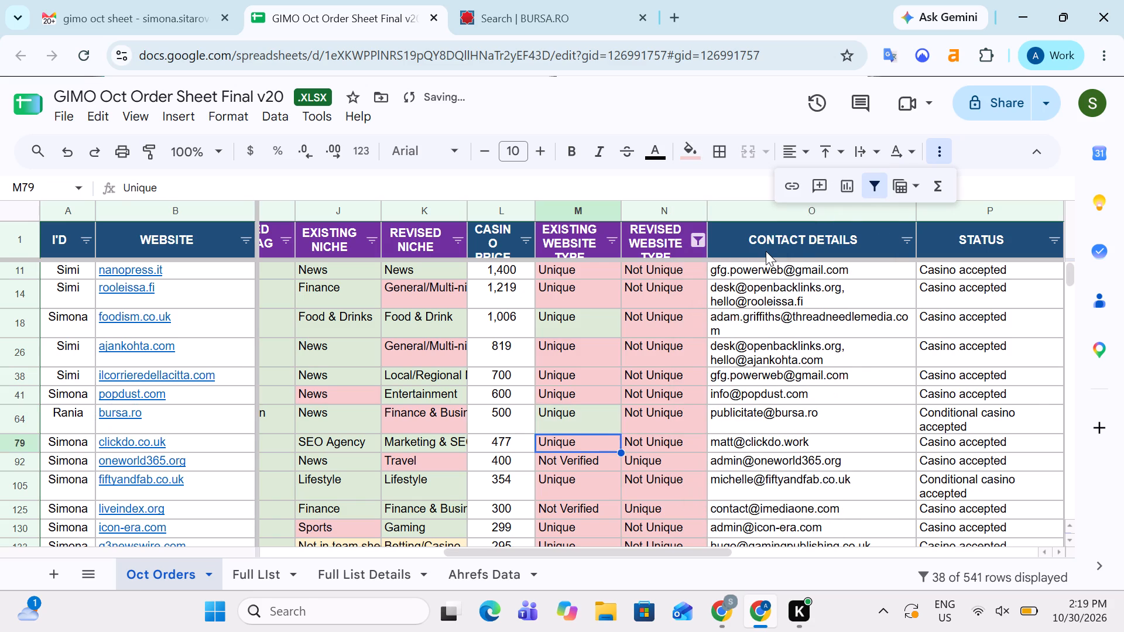
pyautogui.press('Right')
pyautogui.hotkey('ctrl', 'c')
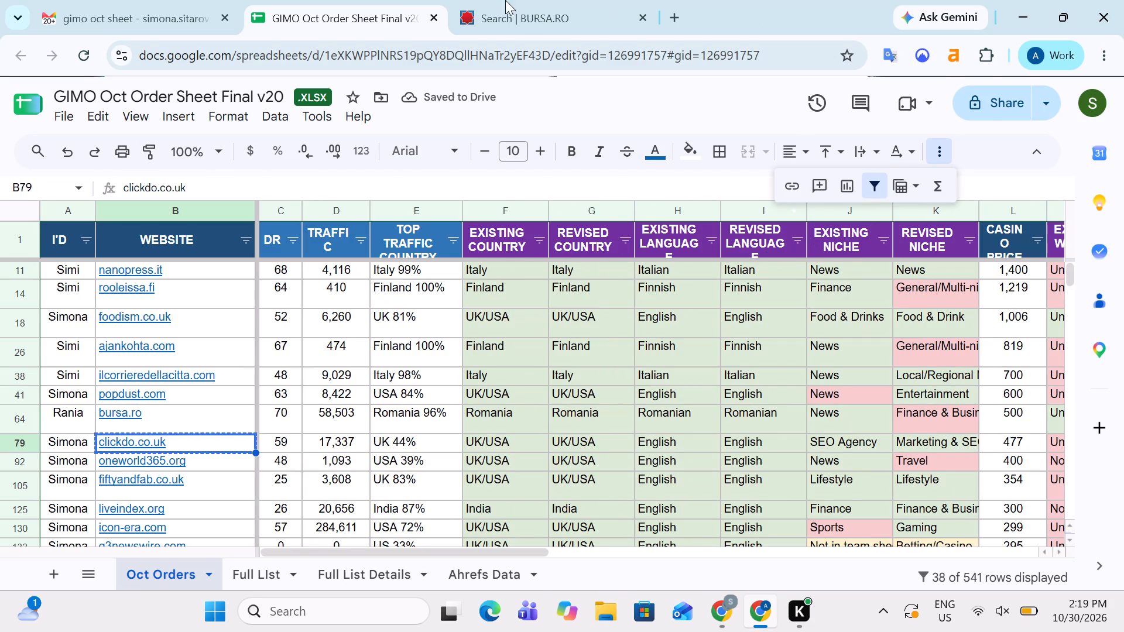
pyautogui.click(468, 0)
pyautogui.click(512, 59)
pyautogui.hotkey('ctrl', 'v')
pyautogui.press('Return')
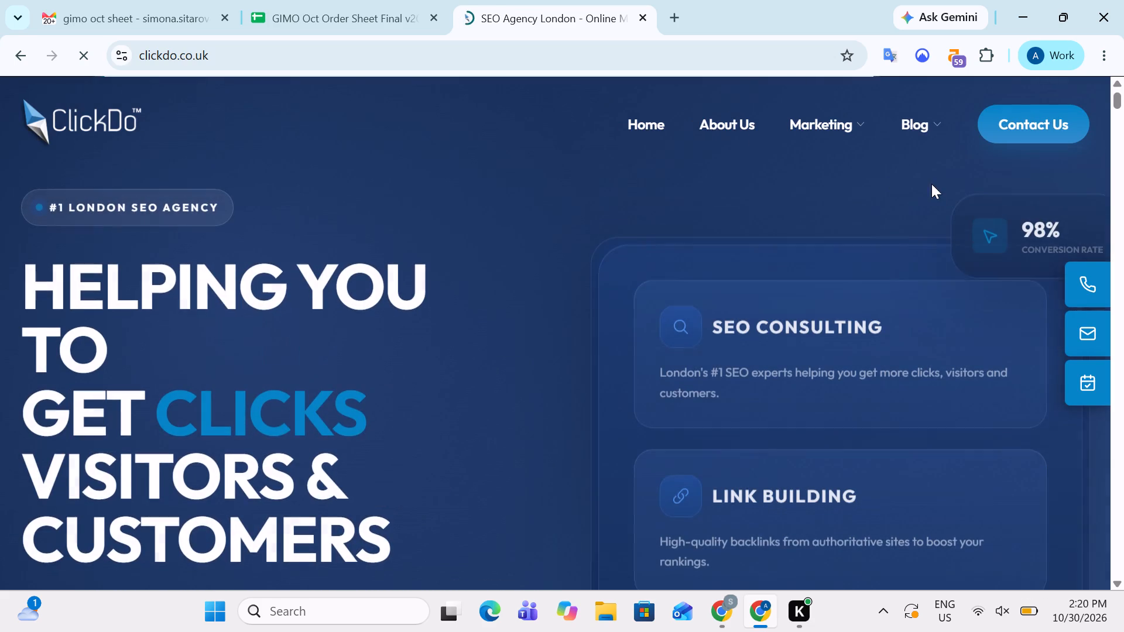
# Look over the clickdo.co.uk homepage for its type of content.
pyautogui.scroll(-7, 796, 273)
pyautogui.scroll(-15, 776, 352)
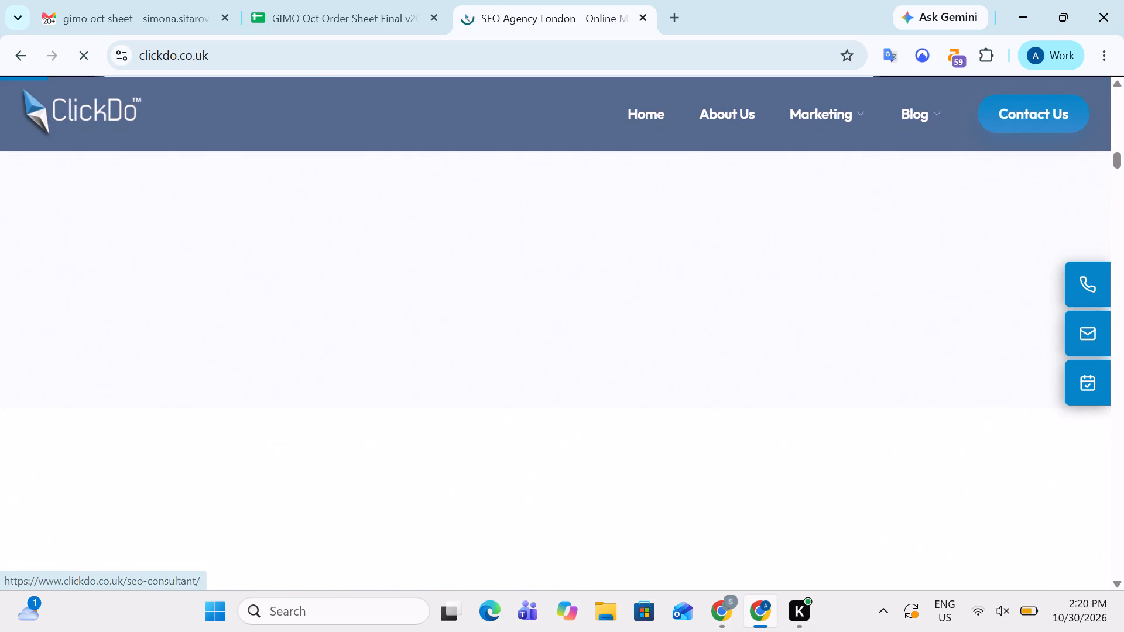
pyautogui.scroll(-7, 520, 282)
pyautogui.scroll(-8, 461, 341)
pyautogui.scroll(19, 451, 373)
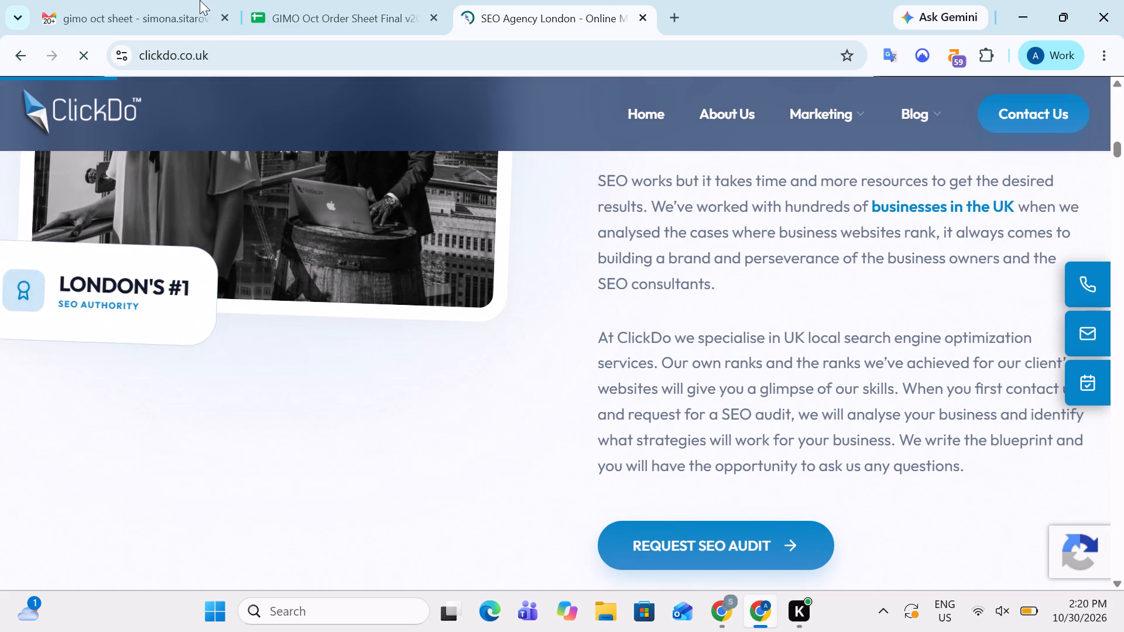
# Back in the order sheet, examine the oneworld365.org row, including its niches, website types, contact details and status.
pyautogui.click(346, 0)
pyautogui.press('Down')
pyautogui.press('Right')
pyautogui.press('Right')
pyautogui.press('Right')
pyautogui.press('Right')
pyautogui.press('Right')
pyautogui.press('Right')
pyautogui.press('Right')
pyautogui.press('Right')
pyautogui.press('Right')
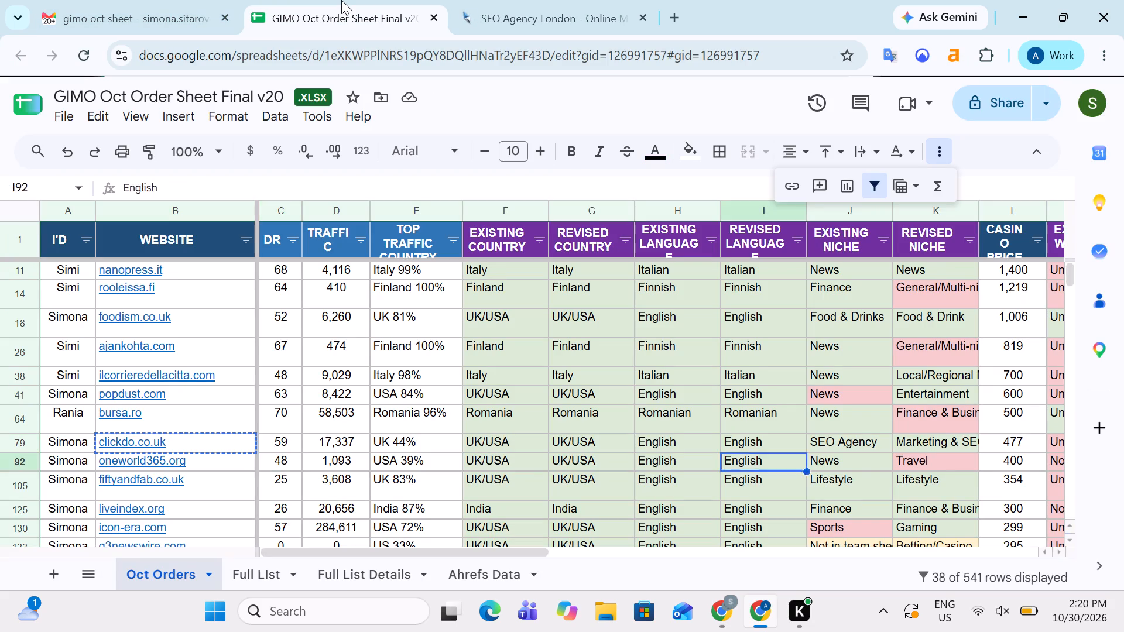
pyautogui.press('Right')
pyautogui.press('Left')
pyautogui.press('Right')
pyautogui.press('Right')
pyautogui.press('Right')
pyautogui.press('Right')
pyautogui.press('Right')
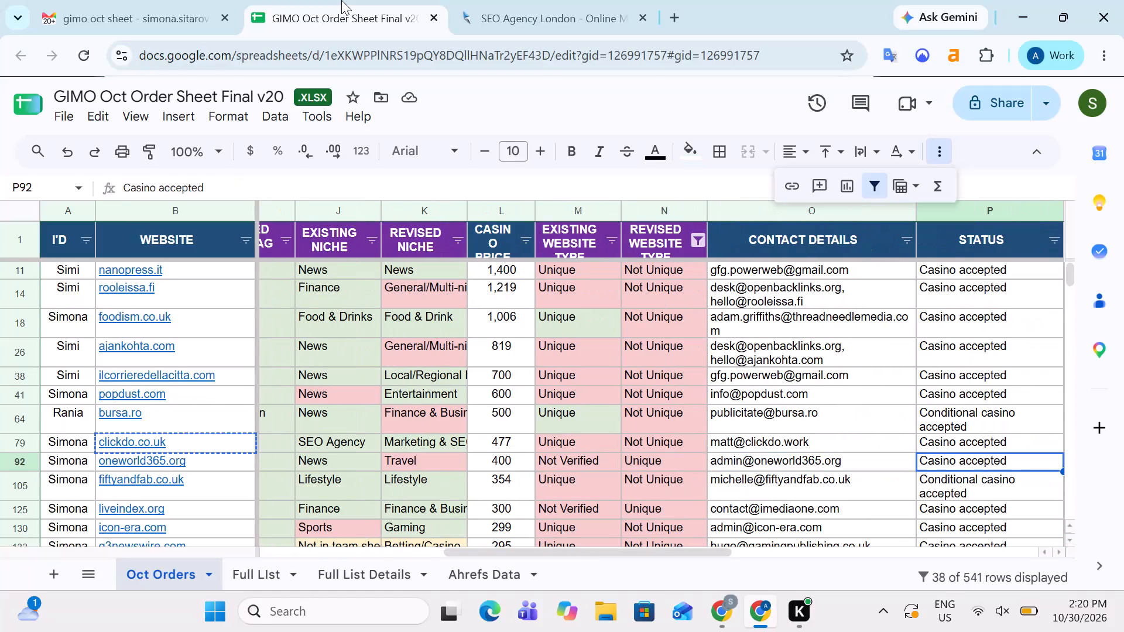
pyautogui.press('Left')
pyautogui.press('Left')
pyautogui.press('Left')
pyautogui.press('Right')
pyautogui.press('Left')
pyautogui.press('Left')
pyautogui.press('Left')
pyautogui.press('Left')
pyautogui.press('Left')
pyautogui.press('Left')
pyautogui.press('Left')
pyautogui.press('Left')
pyautogui.press('Left')
pyautogui.press('Left')
pyautogui.press('Left')
pyautogui.press('Left')
pyautogui.press('Left')
pyautogui.press('Left')
pyautogui.press('Left')
pyautogui.press('Left')
pyautogui.press('Left')
pyautogui.press('Left')
pyautogui.press('Left')
pyautogui.press('Left')
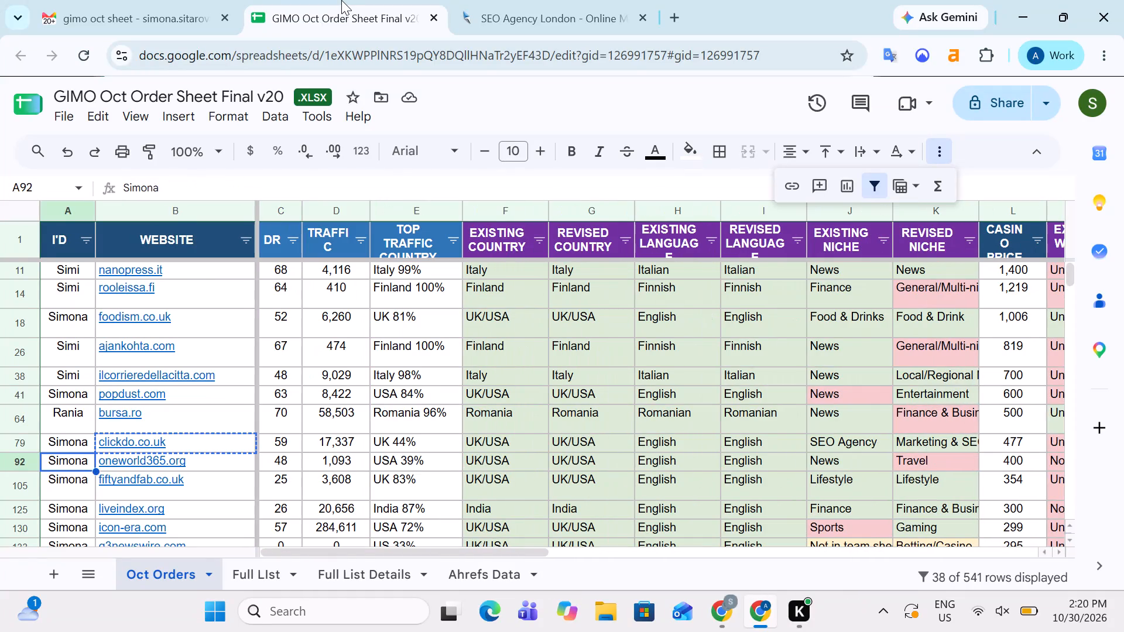
# Fill the Revised Website Type cell of the oneworld365.org row with light green.
pyautogui.press('Right')
pyautogui.press('Right')
pyautogui.press('Right')
pyautogui.press('Right')
pyautogui.press('Right')
pyautogui.press('Right')
pyautogui.press('Right')
pyautogui.press('Right')
pyautogui.press('Right')
pyautogui.press('Right')
pyautogui.press('Right')
pyautogui.press('Right')
pyautogui.press('Right')
pyautogui.press('Right')
pyautogui.press('Right')
pyautogui.press('Right')
pyautogui.press('Left')
pyautogui.press('Left')
pyautogui.press('Left')
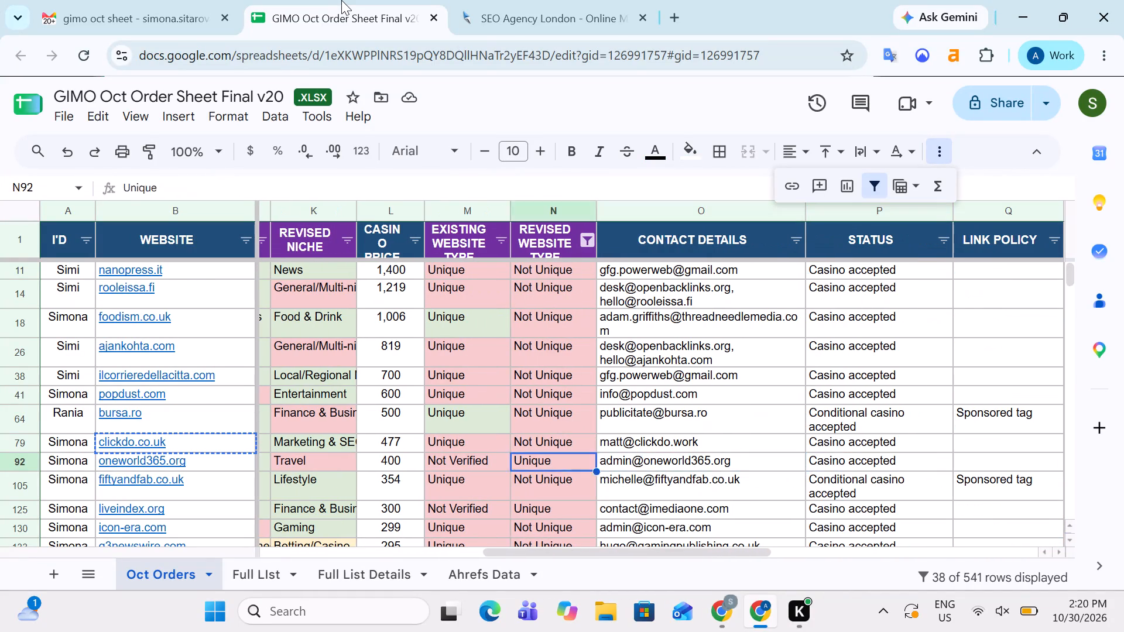
pyautogui.press('Left')
pyautogui.press('Right')
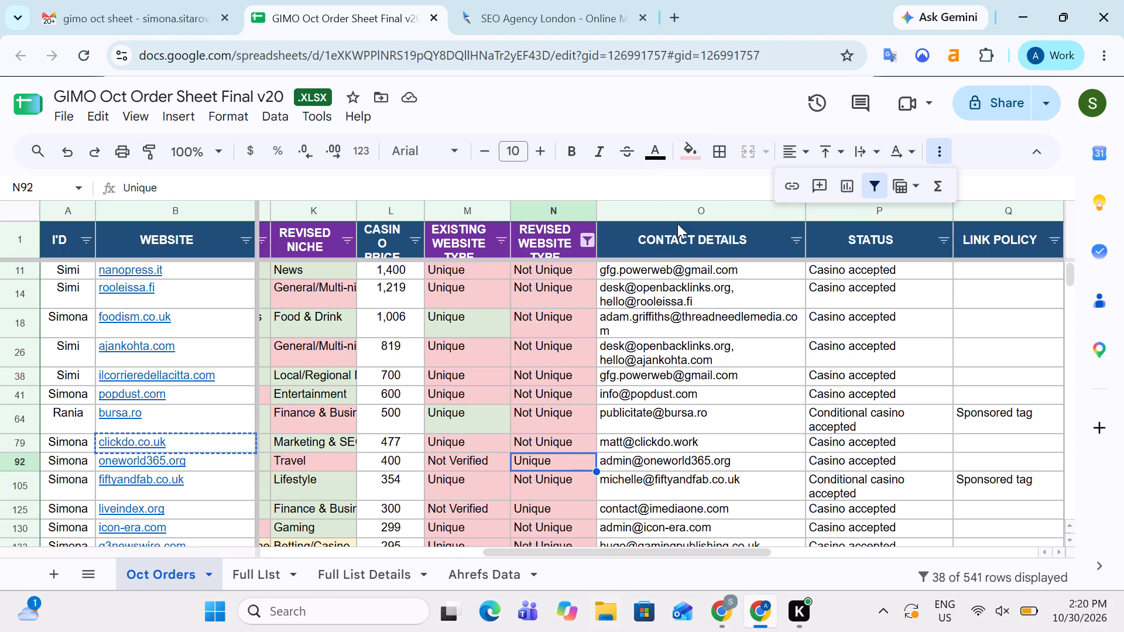
pyautogui.click(691, 146)
pyautogui.click(769, 249)
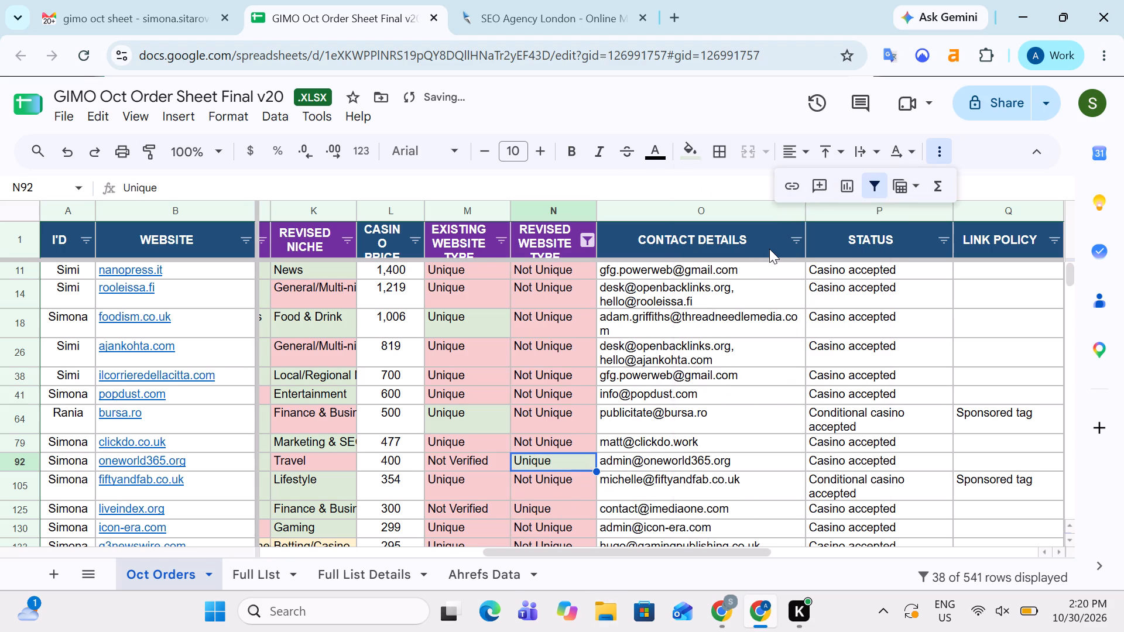
# Examine the website types of the rows just below oneworld365.org, through liveindex.org and bluedollar.net.
pyautogui.press('Down')
pyautogui.press('Down')
pyautogui.press('Down')
pyautogui.press('Down')
pyautogui.press('Down')
pyautogui.press('Up')
pyautogui.press('Up')
pyautogui.press('Up')
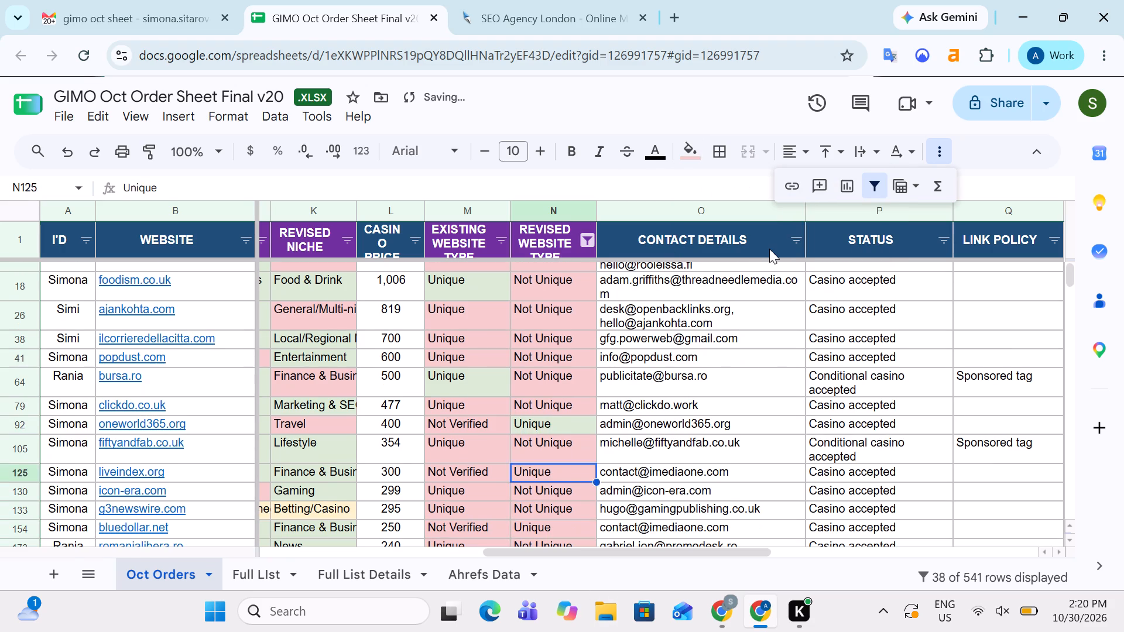
pyautogui.press('Up')
pyautogui.press('Up')
pyautogui.press('Right')
pyautogui.press('Left')
pyautogui.press('Up')
pyautogui.press('Down')
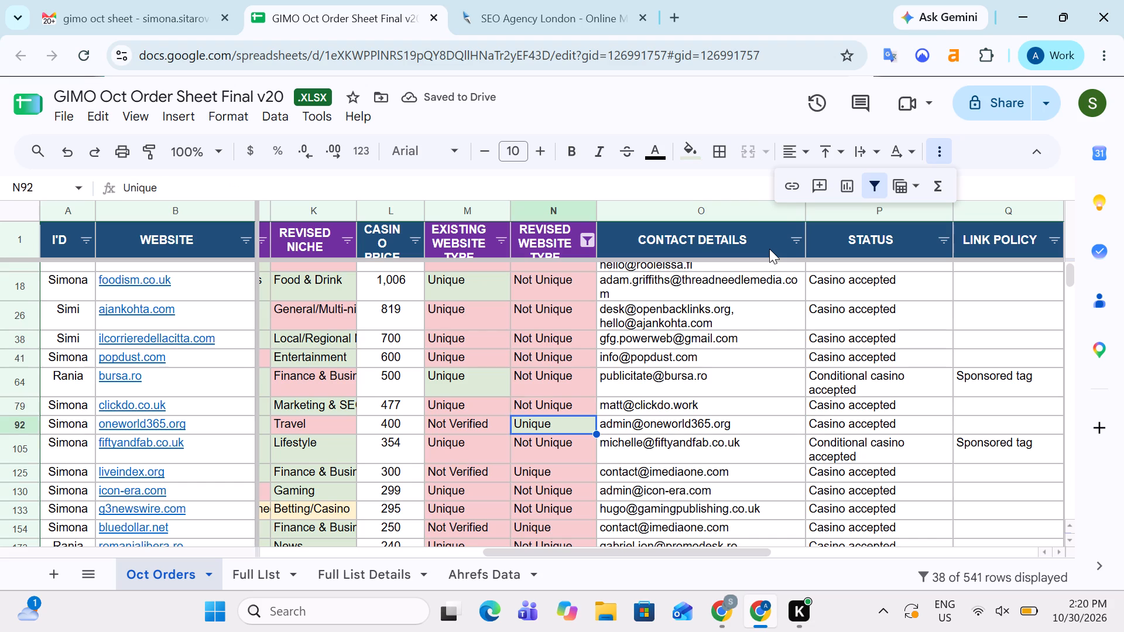
pyautogui.press('Up')
pyautogui.press('Down')
# Copy the fiftyandfab.co.uk address from the Website column and open it in the tab showing the clickdo.co.uk site.
pyautogui.press('Down')
pyautogui.press('Left')
pyautogui.press('Left')
pyautogui.press('Left')
pyautogui.press('Left')
pyautogui.press('Left')
pyautogui.press('Left')
pyautogui.press('Left')
pyautogui.press('Left')
pyautogui.press('Left')
pyautogui.press('Left')
pyautogui.press('Left')
pyautogui.press('Left')
pyautogui.press('Left')
pyautogui.press('Left')
pyautogui.press('Left')
pyautogui.press('Left')
pyautogui.press('Left')
pyautogui.press('Left')
pyautogui.press('Left')
pyautogui.press('Left')
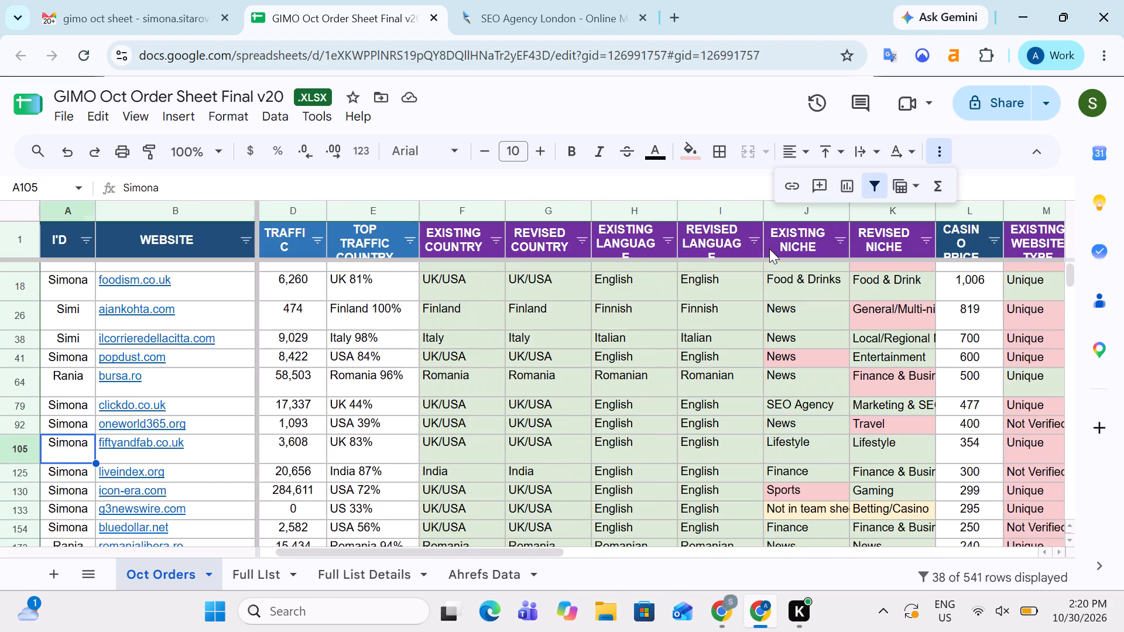
pyautogui.press('Right')
pyautogui.hotkey('ctrl', 'c')
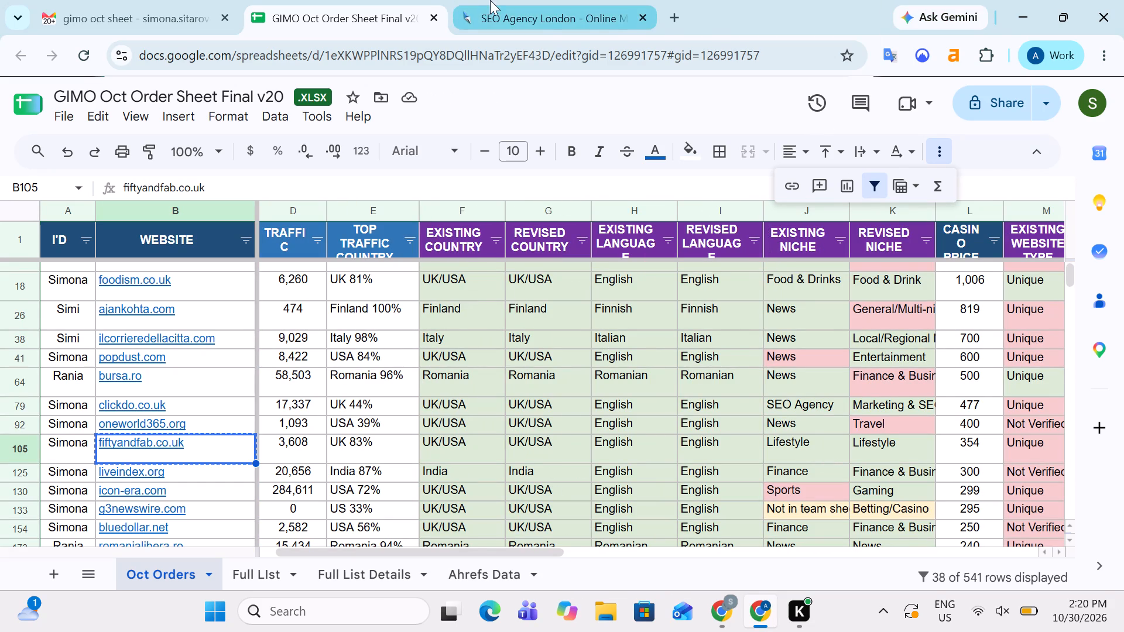
pyautogui.click(490, 0)
pyautogui.click(494, 56)
pyautogui.hotkey('ctrl', 'v')
pyautogui.press('Return')
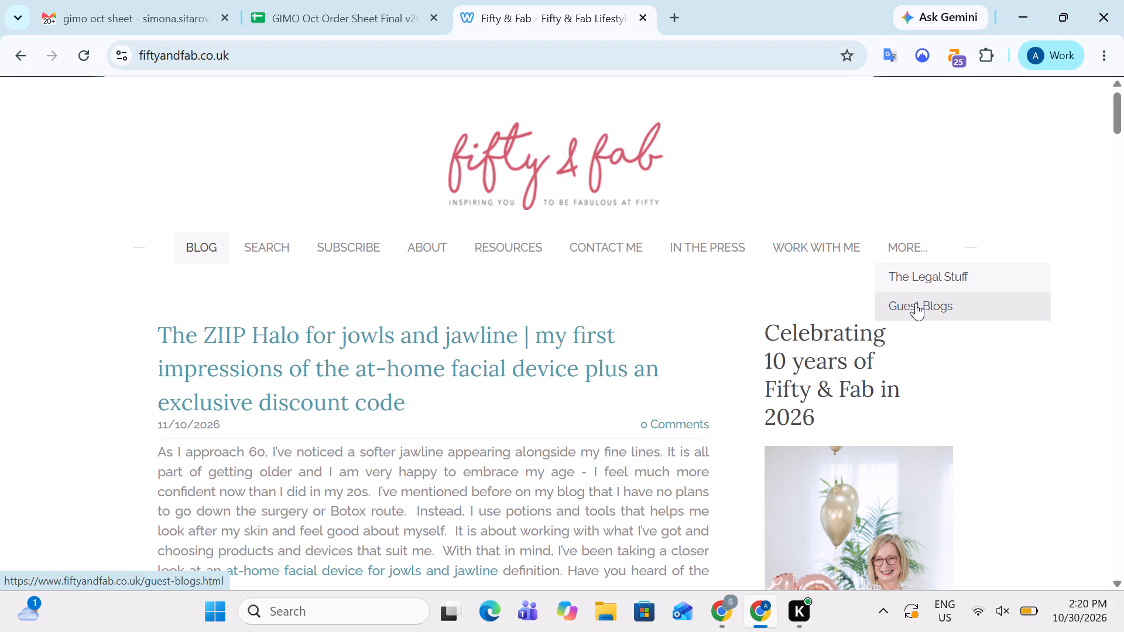
# Examine the blog posts and sidebar on the fiftyandfab.co.uk home page.
pyautogui.scroll(-7, 916, 303)
pyautogui.scroll(-15, 919, 389)
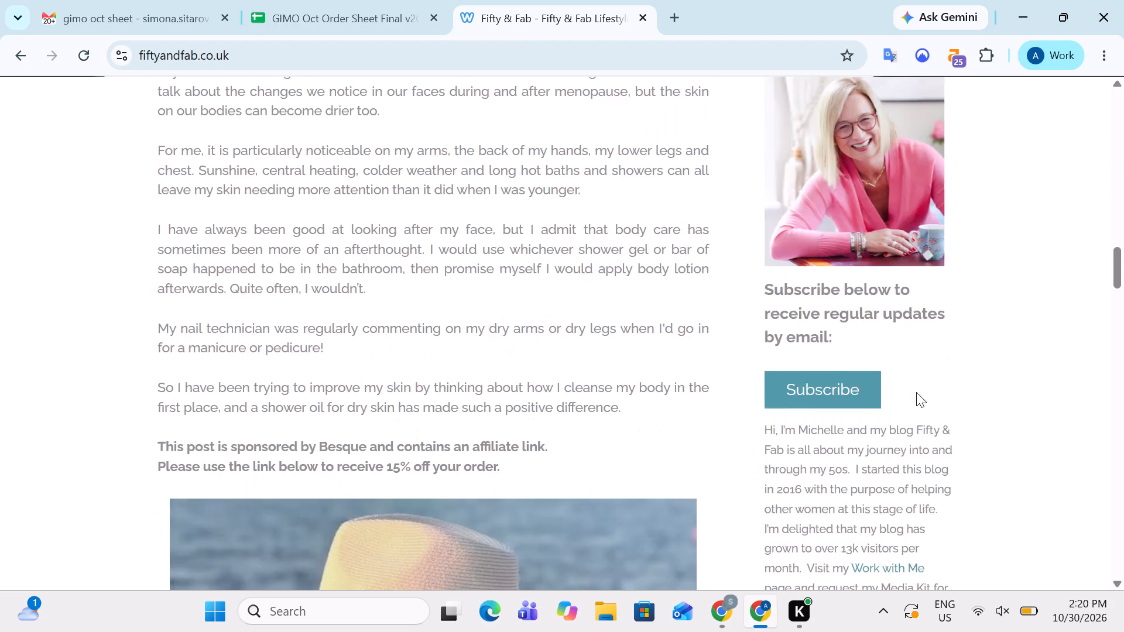
pyautogui.scroll(-6, 916, 392)
# Back in the order sheet, examine the fiftyandfab.co.uk row, including its niches, casino price and website types.
pyautogui.click(319, 0)
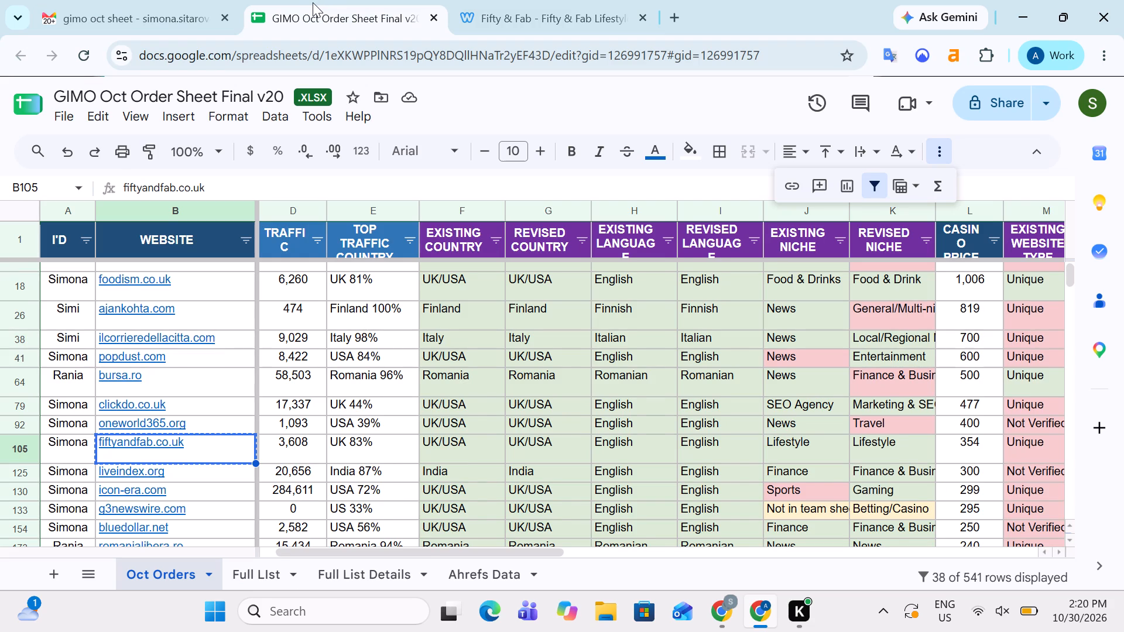
pyautogui.press('Right')
pyautogui.press('Right')
pyautogui.press('Right')
pyautogui.press('Right')
pyautogui.press('Right')
pyautogui.press('Right')
pyautogui.press('Right')
pyautogui.press('Right')
pyautogui.press('Right')
pyautogui.press('Right')
pyautogui.press('Right')
pyautogui.press('Right')
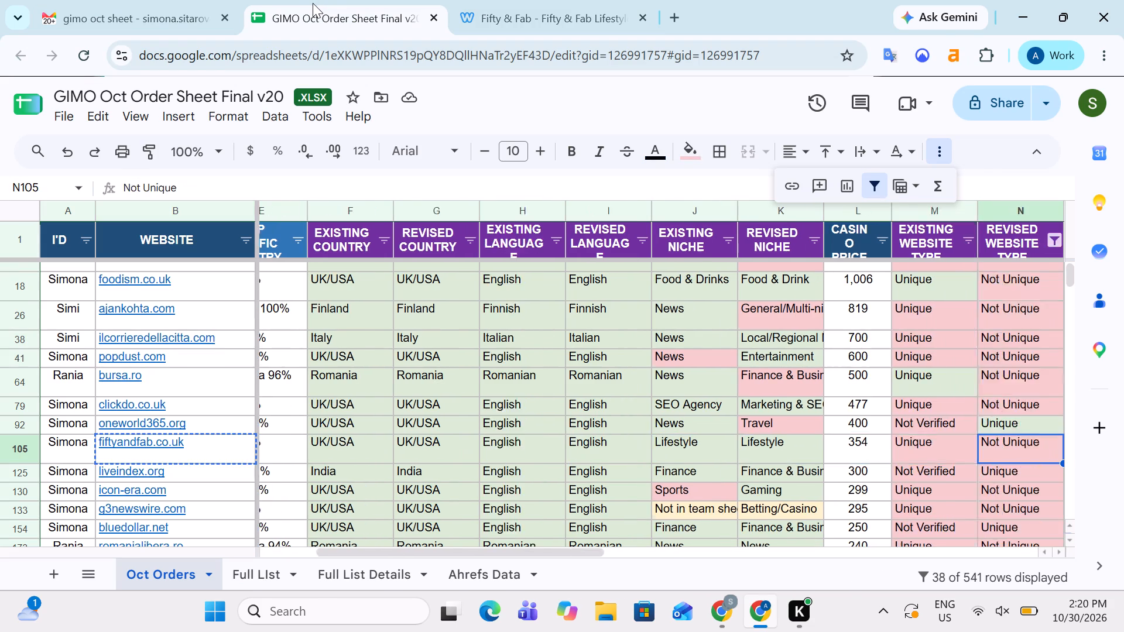
pyautogui.press('Right')
pyautogui.press('Right')
pyautogui.press('Left')
pyautogui.press('Left')
pyautogui.press('Left')
pyautogui.press('Right')
# Examine the liveindex.org row, from its traffic and country data across to its existing and revised website types.
pyautogui.press('Down')
pyautogui.press('Left')
pyautogui.press('Left')
pyautogui.press('Left')
pyautogui.press('Left')
pyautogui.press('Left')
pyautogui.press('Left')
pyautogui.press('Left')
pyautogui.press('Left')
pyautogui.press('Left')
pyautogui.press('Left')
pyautogui.press('Left')
pyautogui.press('Left')
pyautogui.press('Left')
pyautogui.press('Left')
pyautogui.press('Left')
pyautogui.press('Left')
pyautogui.press('Left')
pyautogui.press('Left')
pyautogui.press('Left')
pyautogui.press('Left')
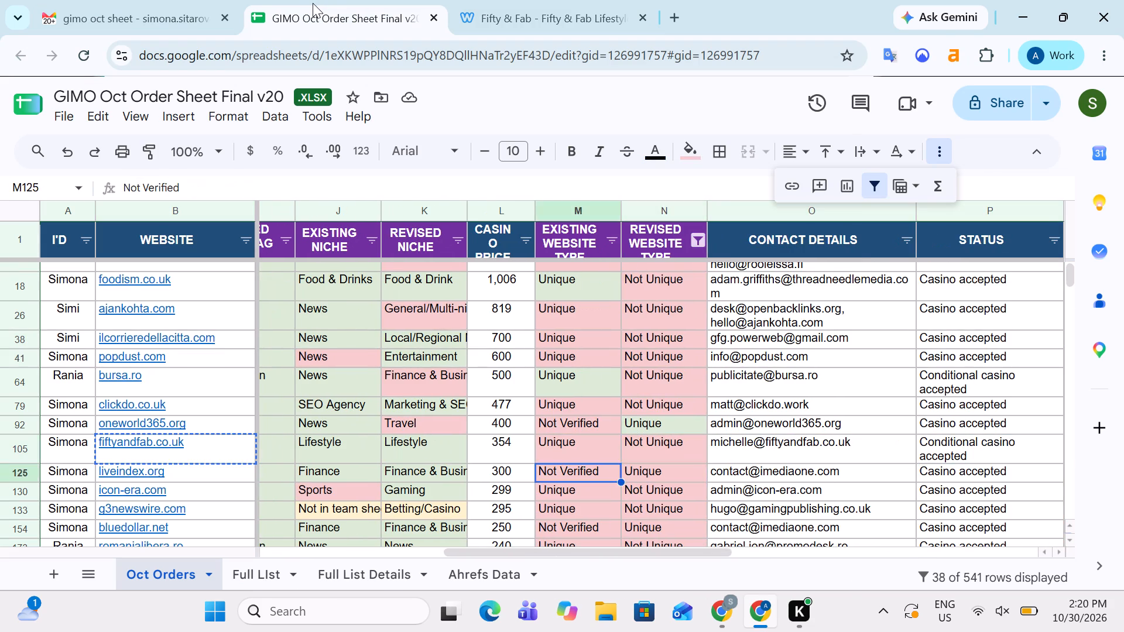
pyautogui.press('Right')
pyautogui.press('Right')
pyautogui.press('Right')
pyautogui.press('Right')
pyautogui.press('Right')
pyautogui.press('Right')
pyautogui.press('Right')
pyautogui.press('Right')
pyautogui.press('Right')
pyautogui.press('Right')
pyautogui.press('Right')
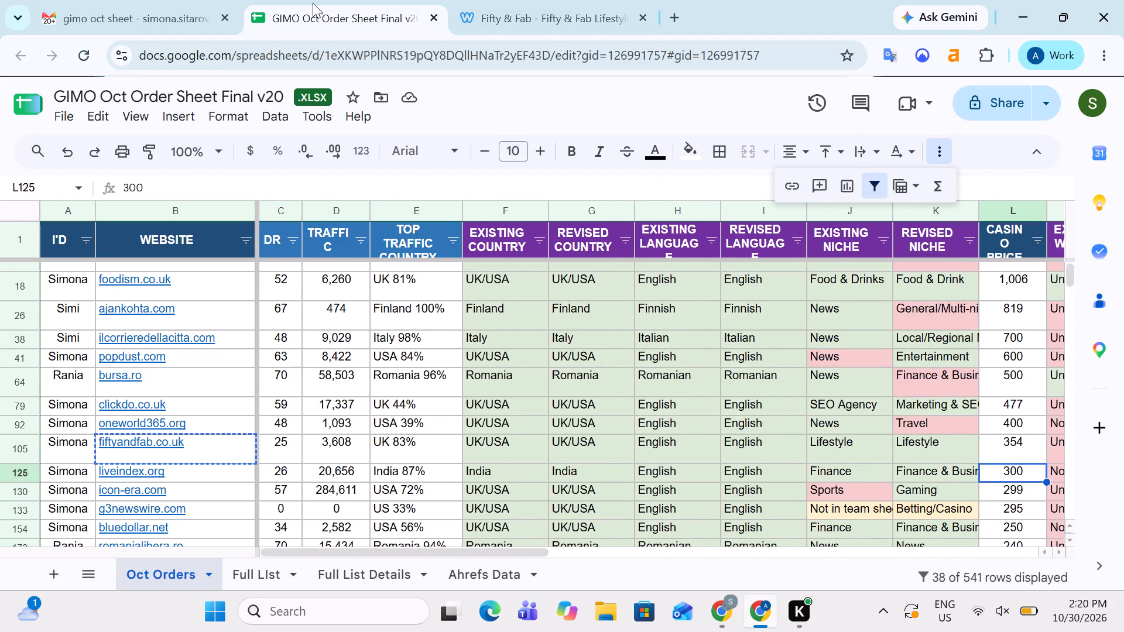
pyautogui.press('Right')
pyautogui.press('Right')
pyautogui.press('Left')
pyautogui.press('Right')
pyautogui.press('Right')
pyautogui.press('Right')
pyautogui.press('Left')
pyautogui.press('Left')
pyautogui.press('Left')
# Fill the Revised Website Type cell of the liveindex.org row with light green.
pyautogui.press('Right')
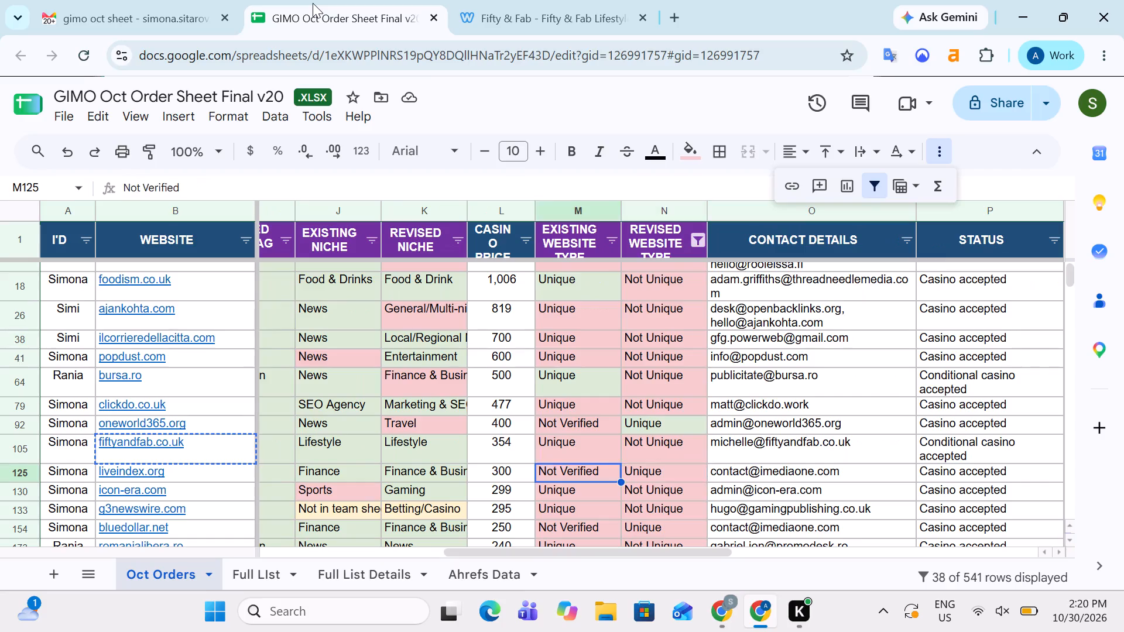
pyautogui.click(683, 151)
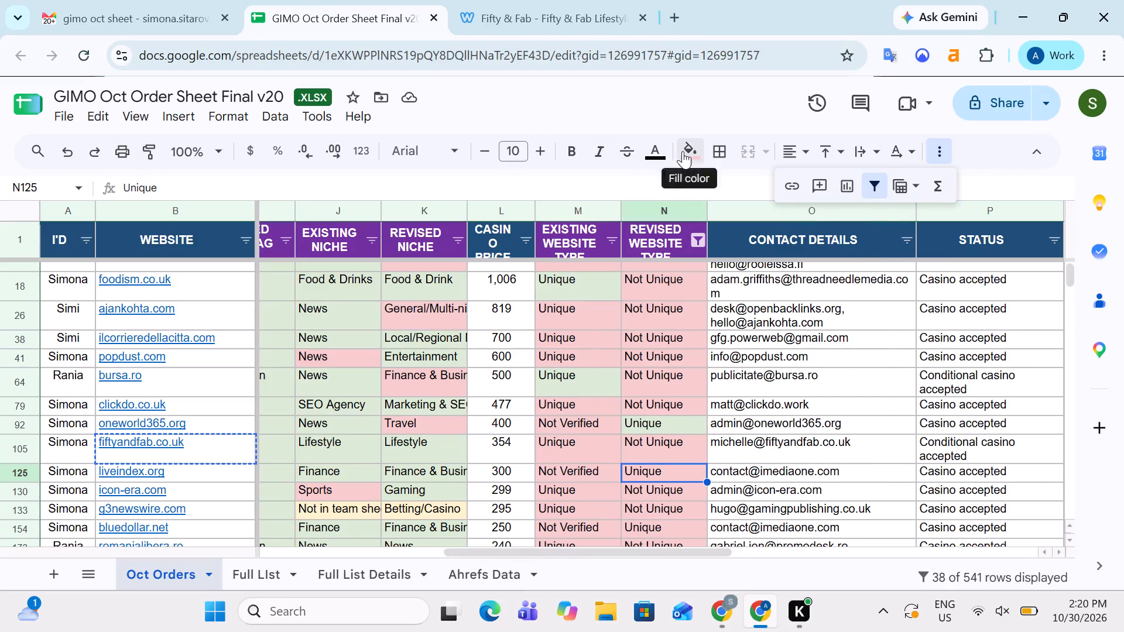
pyautogui.click(773, 250)
# Examine the revised website types of the rows below liveindex.org, from icon-era.com through telegrafonline.ro.
pyautogui.press('Down')
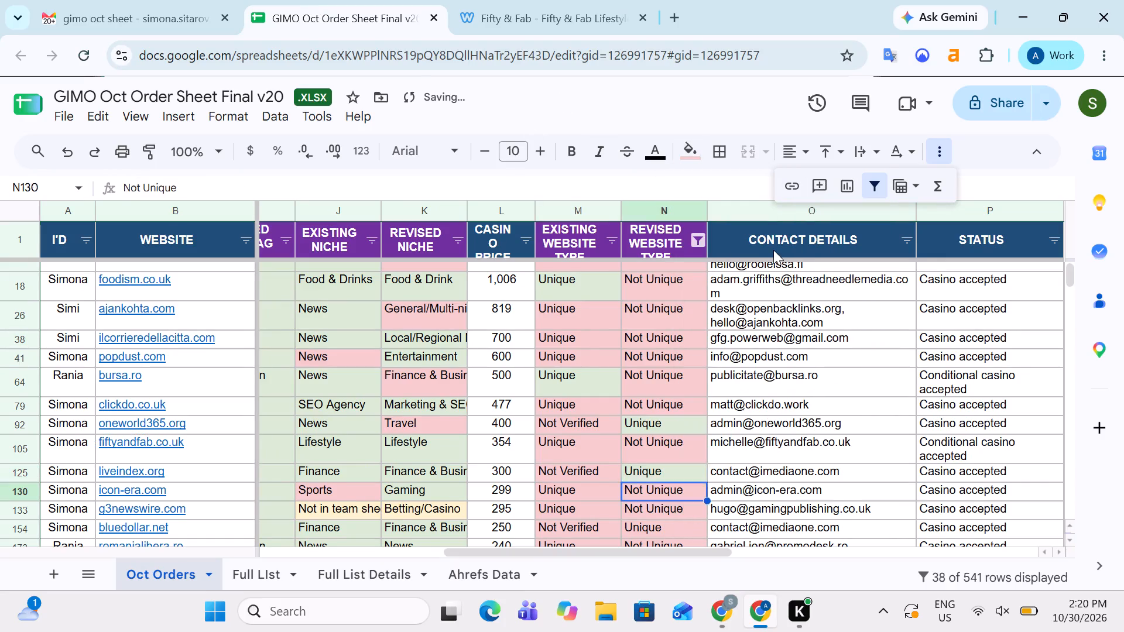
pyautogui.press('Down')
pyautogui.press('Down')
pyautogui.press('Down')
pyautogui.press('Down')
pyautogui.press('Down')
pyautogui.press('Down')
pyautogui.press('Up')
pyautogui.press('Up')
pyautogui.press('Up')
pyautogui.press('Up')
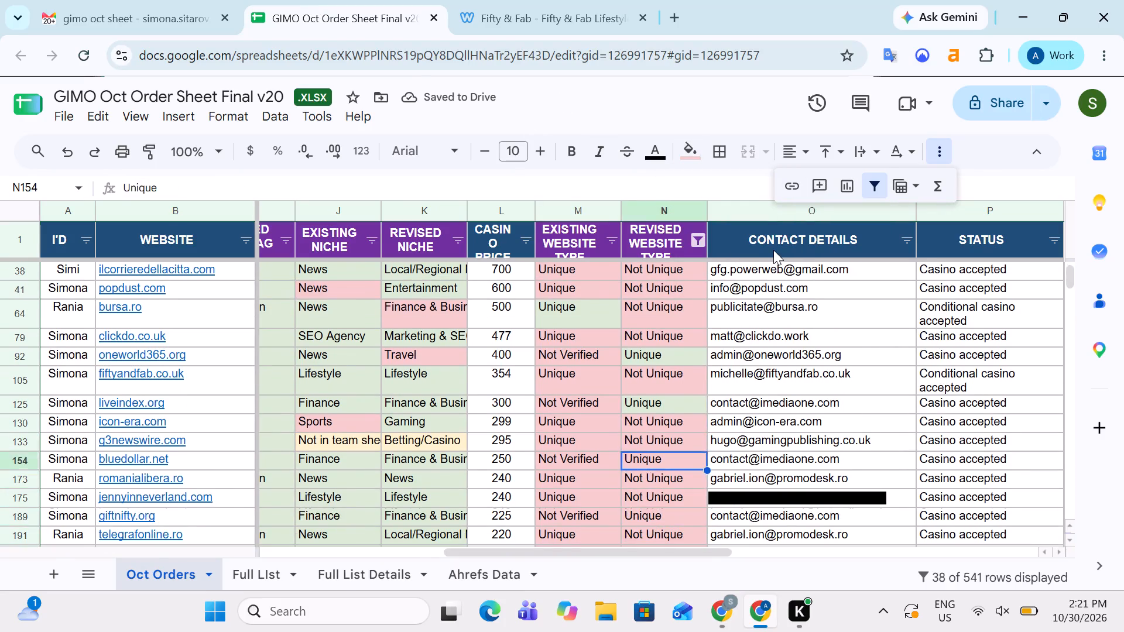
pyautogui.press('Up')
pyautogui.press('Up')
# Copy the icon-era.com address from the Website column and open it in the tab showing the Fifty & Fab site.
pyautogui.press('Right')
pyautogui.press('Left')
pyautogui.press('Left')
pyautogui.press('Left')
pyautogui.press('Left')
pyautogui.press('Left')
pyautogui.press('Left')
pyautogui.press('Left')
pyautogui.press('Left')
pyautogui.press('Left')
pyautogui.press('Left')
pyautogui.press('Left')
pyautogui.press('Left')
pyautogui.press('Left')
pyautogui.press('Left')
pyautogui.press('Left')
pyautogui.press('Left')
pyautogui.press('Left')
pyautogui.press('Left')
pyautogui.press('Right')
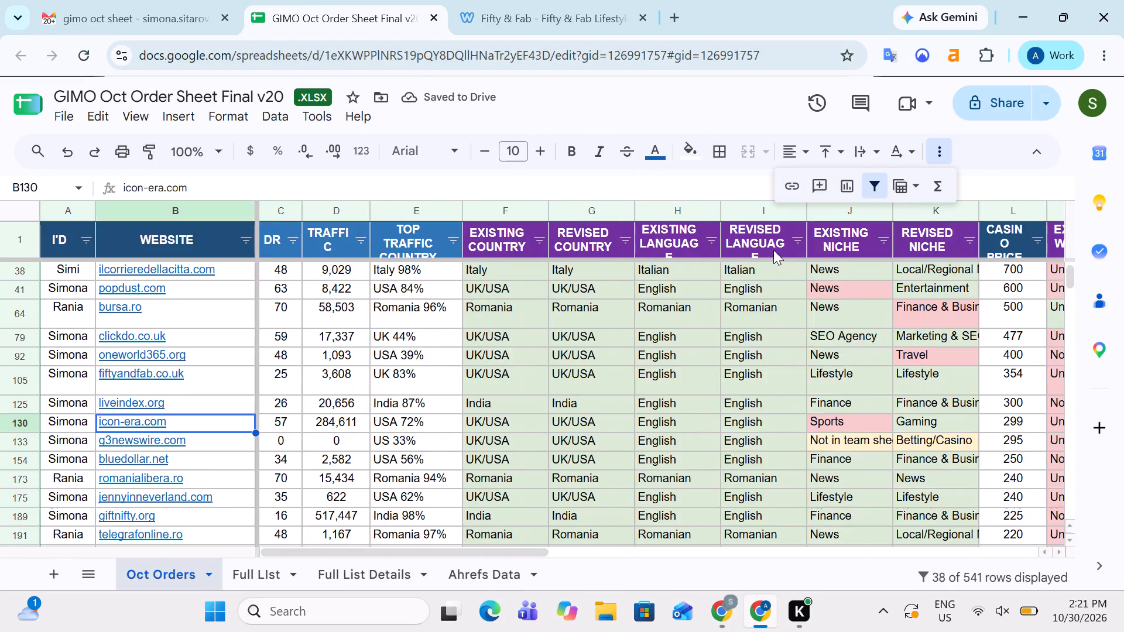
pyautogui.hotkey('ctrl', 'c')
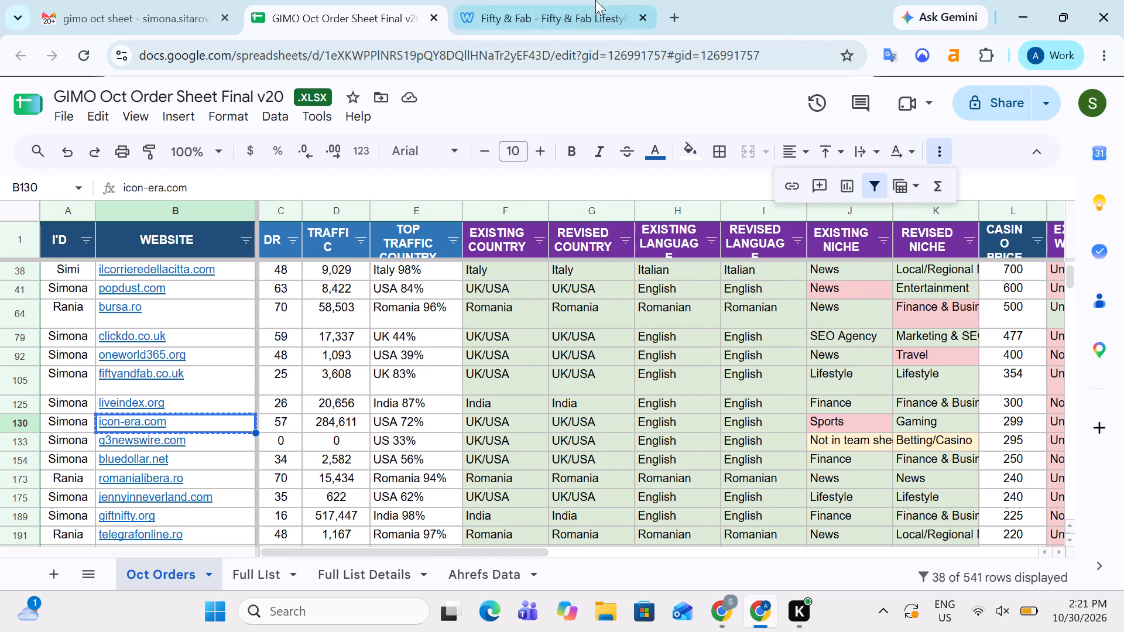
pyautogui.click(575, 0)
pyautogui.click(573, 48)
pyautogui.hotkey('ctrl', 'v')
pyautogui.press('Return')
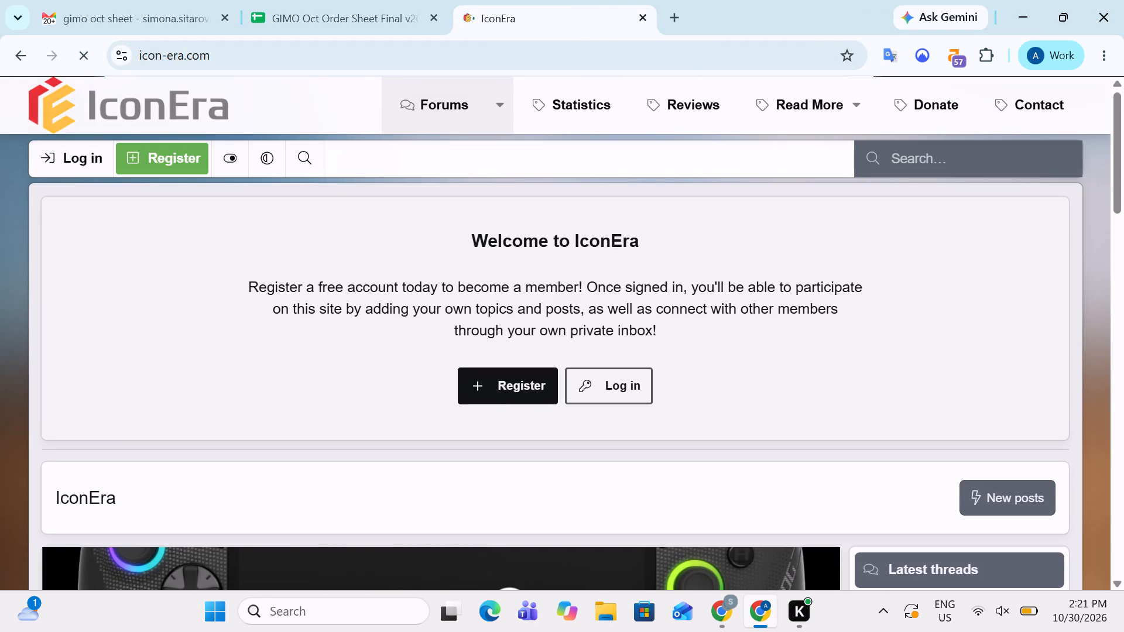
# Search the IconEra site for netbet and look over the results page.
pyautogui.click(776, 163)
pyautogui.click(882, 165)
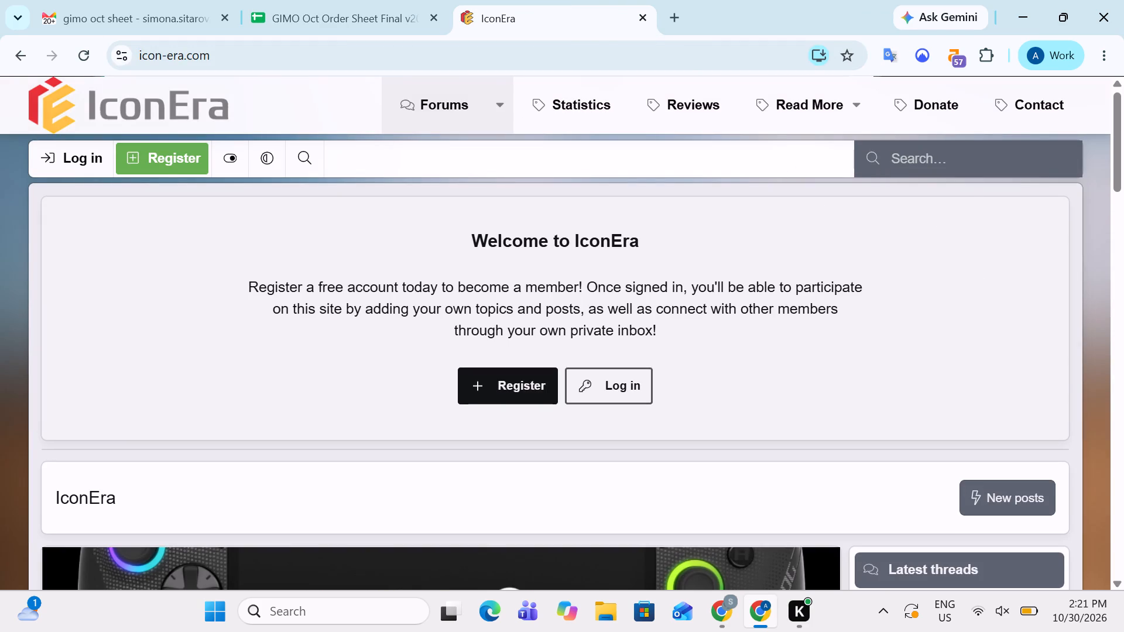
pyautogui.click(907, 156)
pyautogui.click(1006, 235)
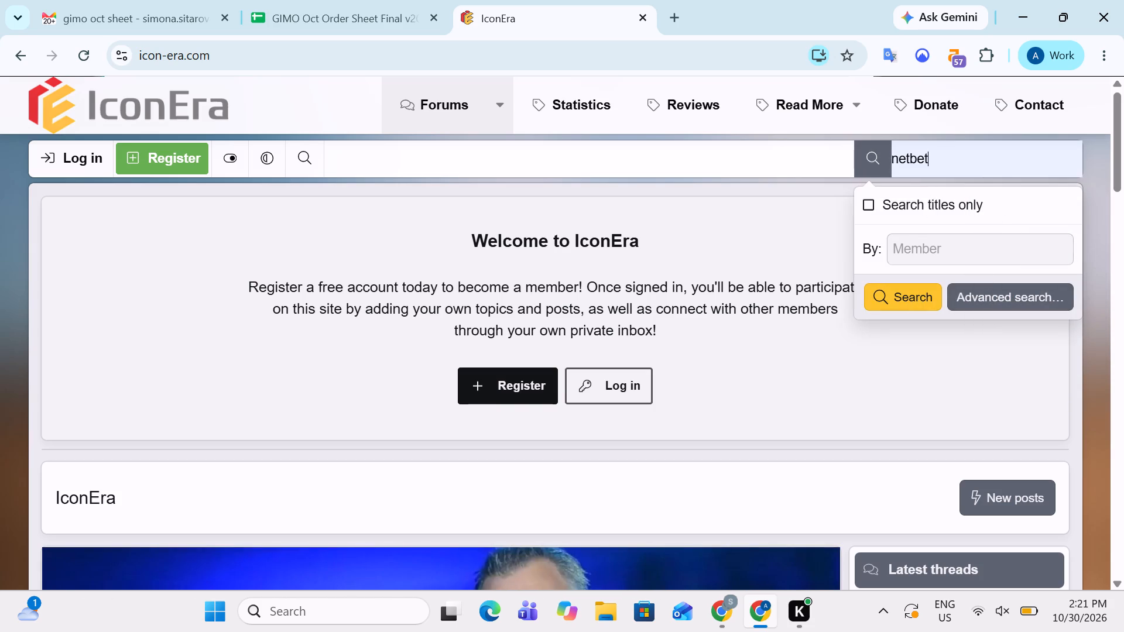
pyautogui.press('Return')
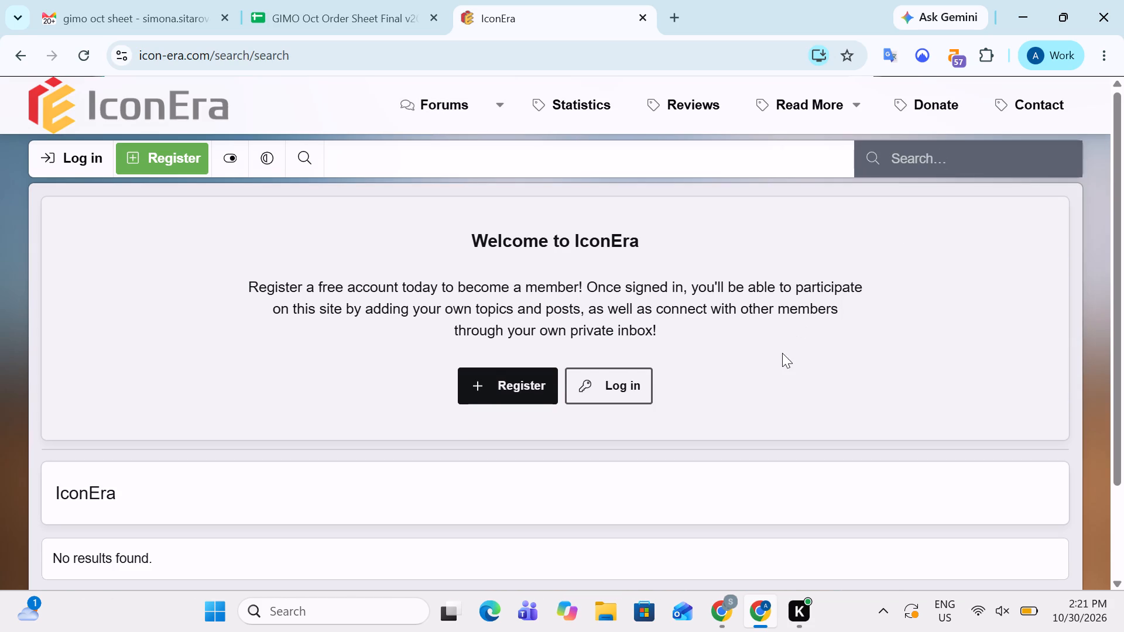
pyautogui.scroll(-3, 681, 367)
pyautogui.scroll(-2, 508, 380)
# Back in the order sheet, fill the Existing Website Type cell of the icon-era.com row with light green.
pyautogui.click(357, 0)
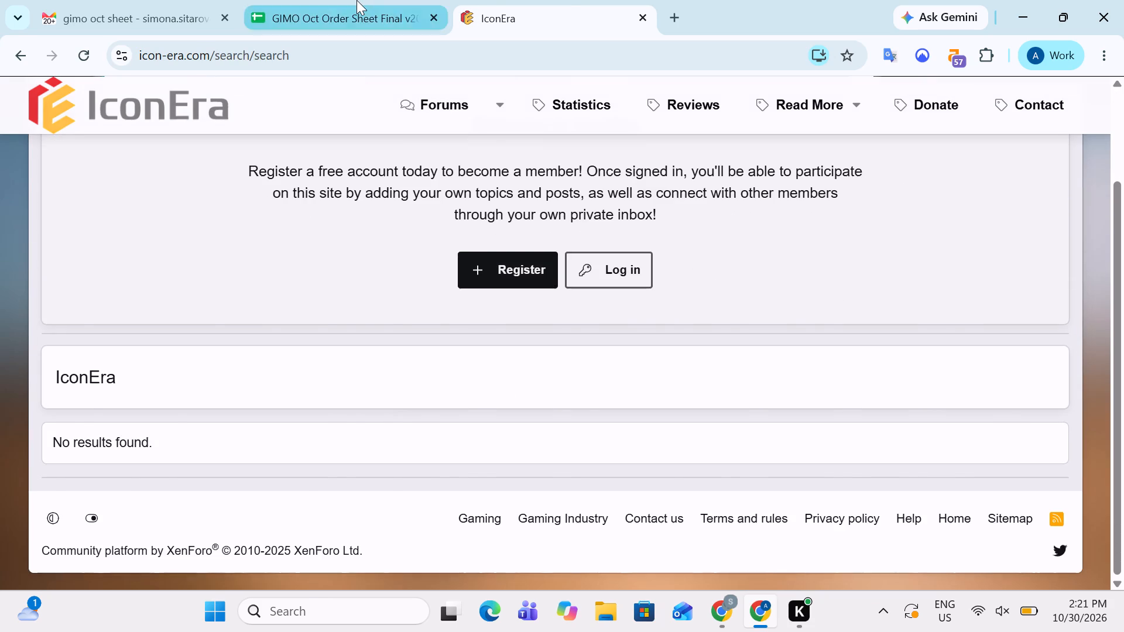
pyautogui.press('Right')
pyautogui.press('Right')
pyautogui.press('Right')
pyautogui.press('Right')
pyautogui.press('Right')
pyautogui.press('Right')
pyautogui.press('Right')
pyautogui.press('Right')
pyautogui.press('Right')
pyautogui.press('Right')
pyautogui.press('Right')
pyautogui.press('Right')
pyautogui.press('Right')
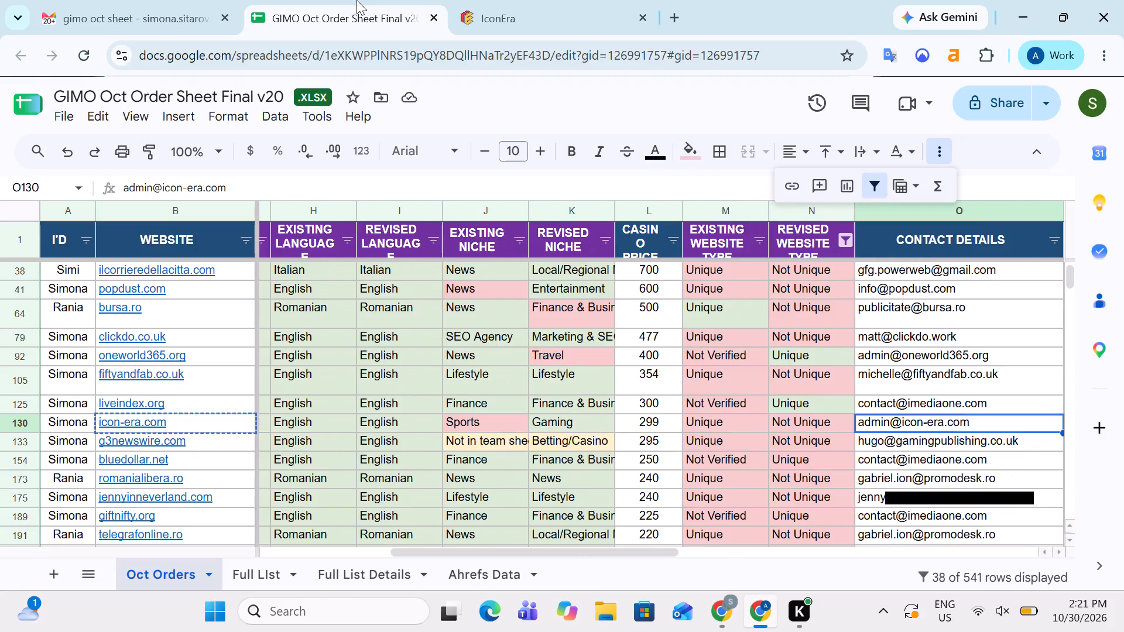
pyautogui.press('Left')
pyautogui.press('Left')
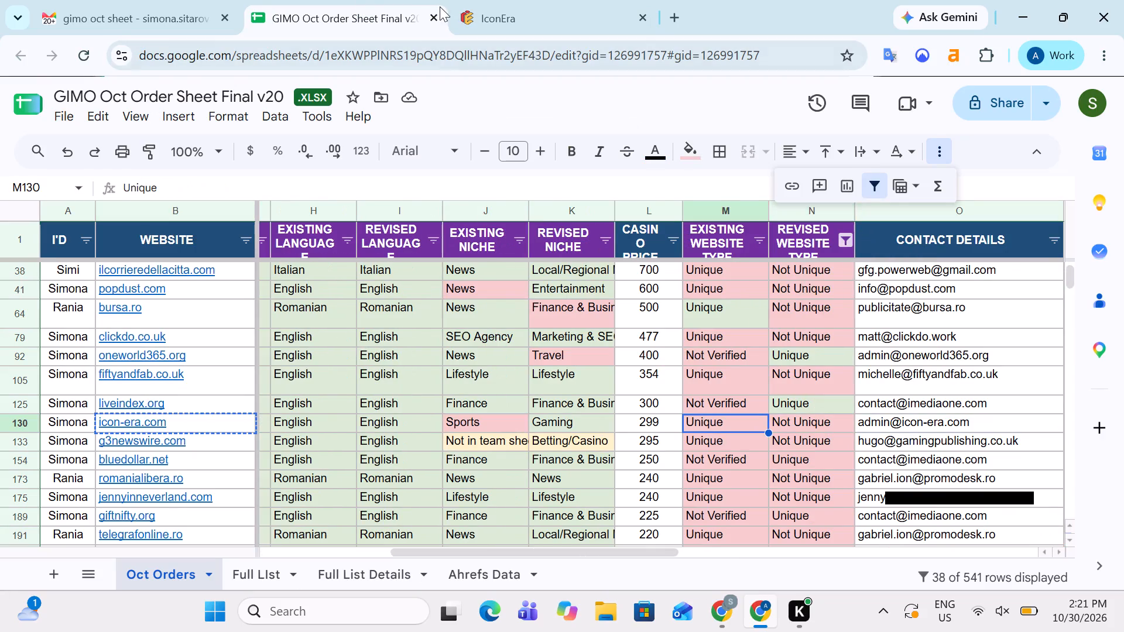
pyautogui.click(687, 156)
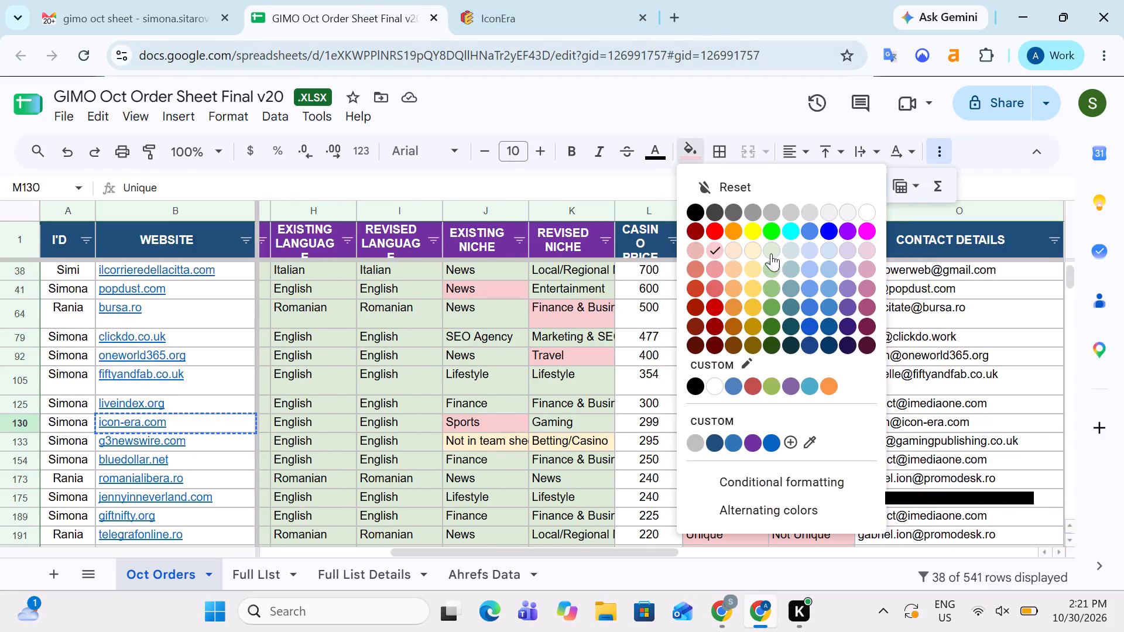
pyautogui.click(771, 253)
# Copy the g3newswire.com address from the Website column and open it in the tab showing IconEra.
pyautogui.press('Down')
pyautogui.press('Right')
pyautogui.press('Right')
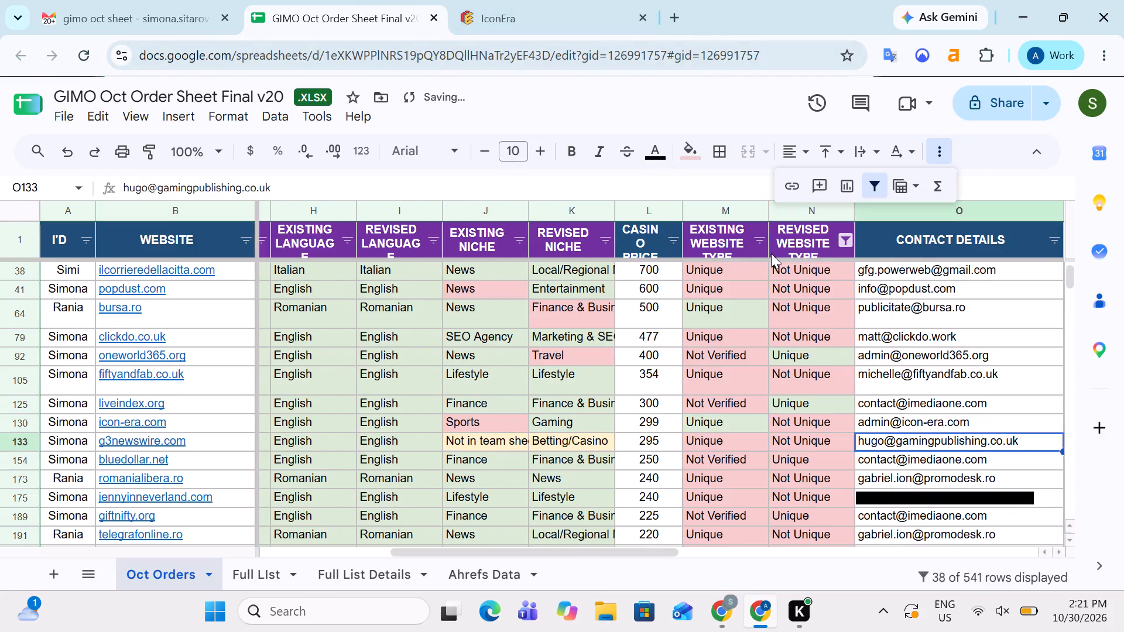
pyautogui.press('Left')
pyautogui.press('Left')
pyautogui.press('Left')
pyautogui.press('Left')
pyautogui.press('Left')
pyautogui.press('Left')
pyautogui.press('Left')
pyautogui.press('Left')
pyautogui.press('Left')
pyautogui.press('Left')
pyautogui.press('Left')
pyautogui.press('Left')
pyautogui.press('Left')
pyautogui.press('Left')
pyautogui.press('Left')
pyautogui.press('Left')
pyautogui.press('Left')
pyautogui.press('Left')
pyautogui.press('Left')
pyautogui.press('Left')
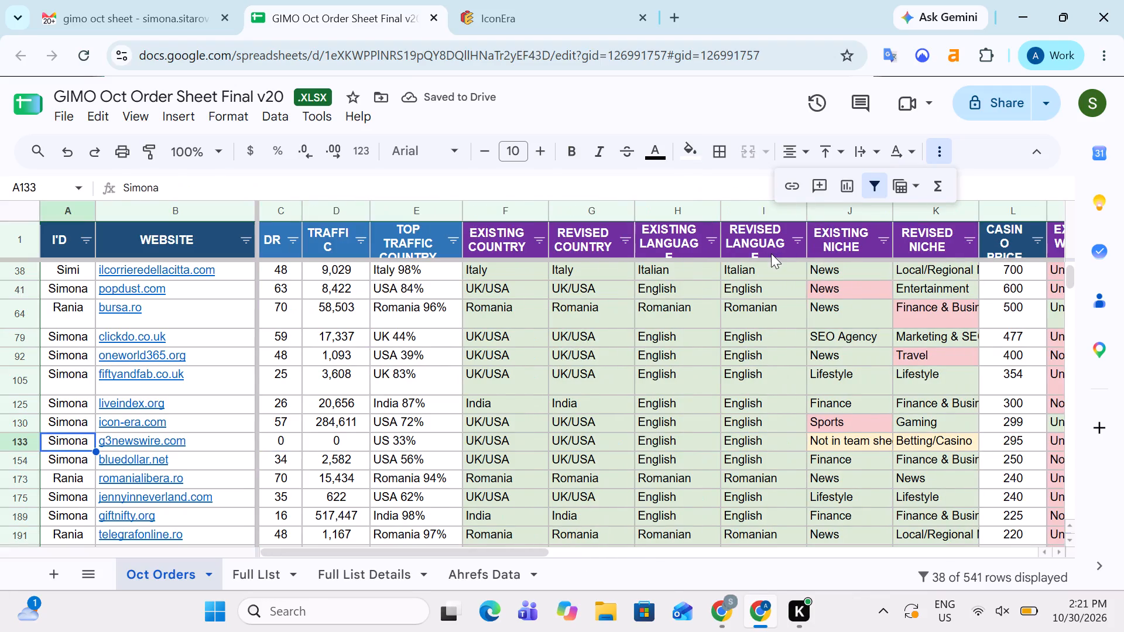
pyautogui.press('Right')
pyautogui.press('Left')
pyautogui.press('Right')
pyautogui.hotkey('ctrl', 'c')
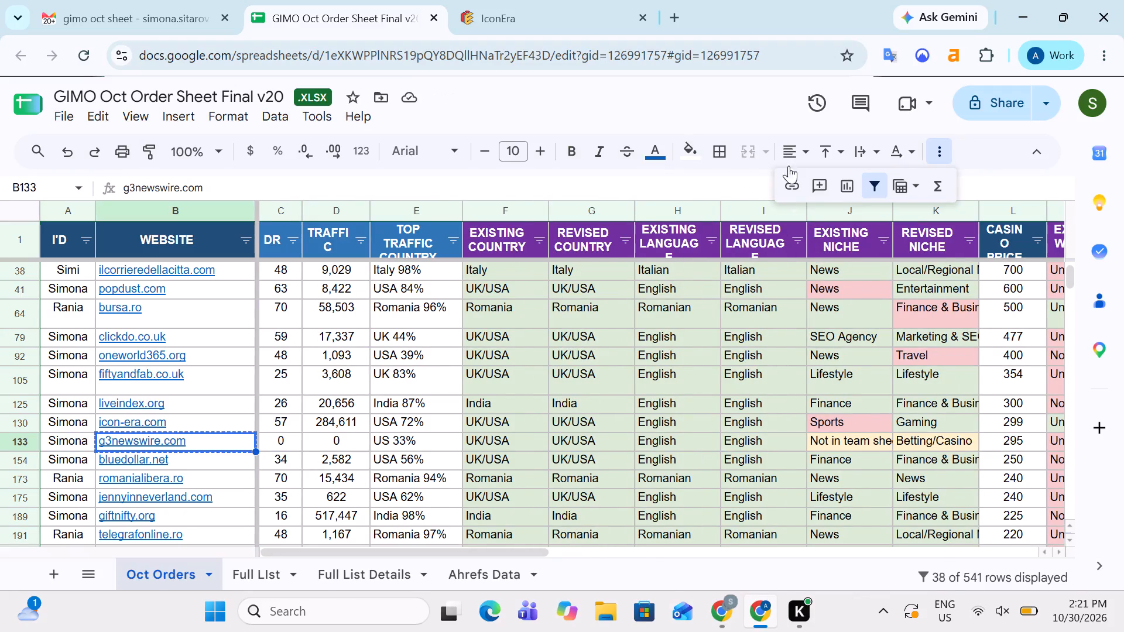
pyautogui.click(527, 0)
pyautogui.click(525, 53)
pyautogui.hotkey('ctrl', 'v')
pyautogui.press('Return')
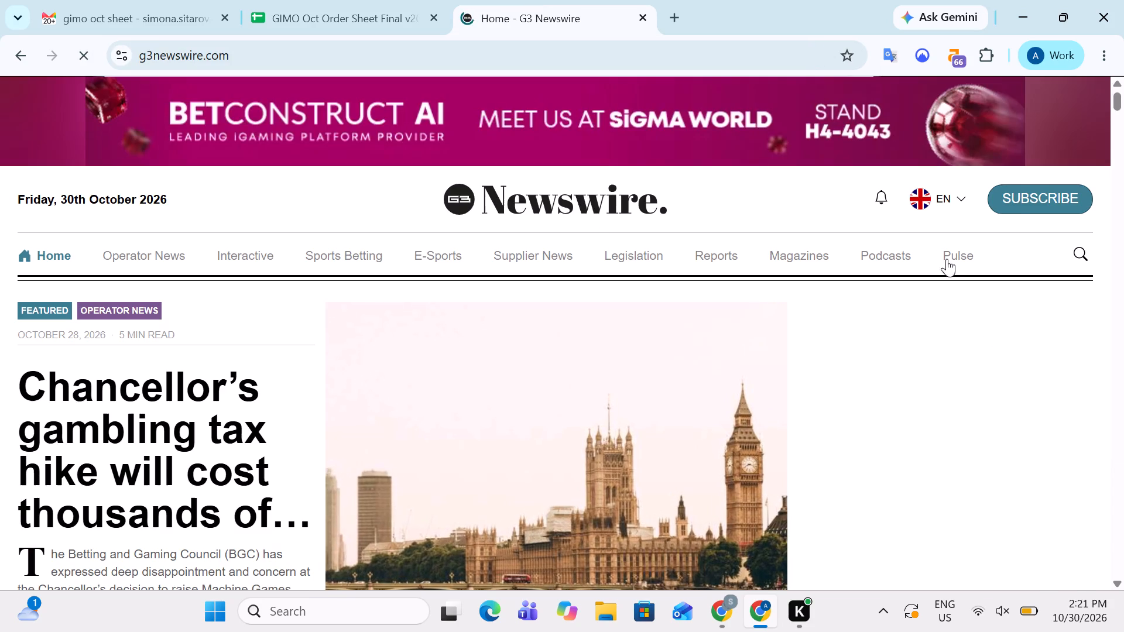
# Search the G3 Newswire site for Netbet.
pyautogui.click(1070, 257)
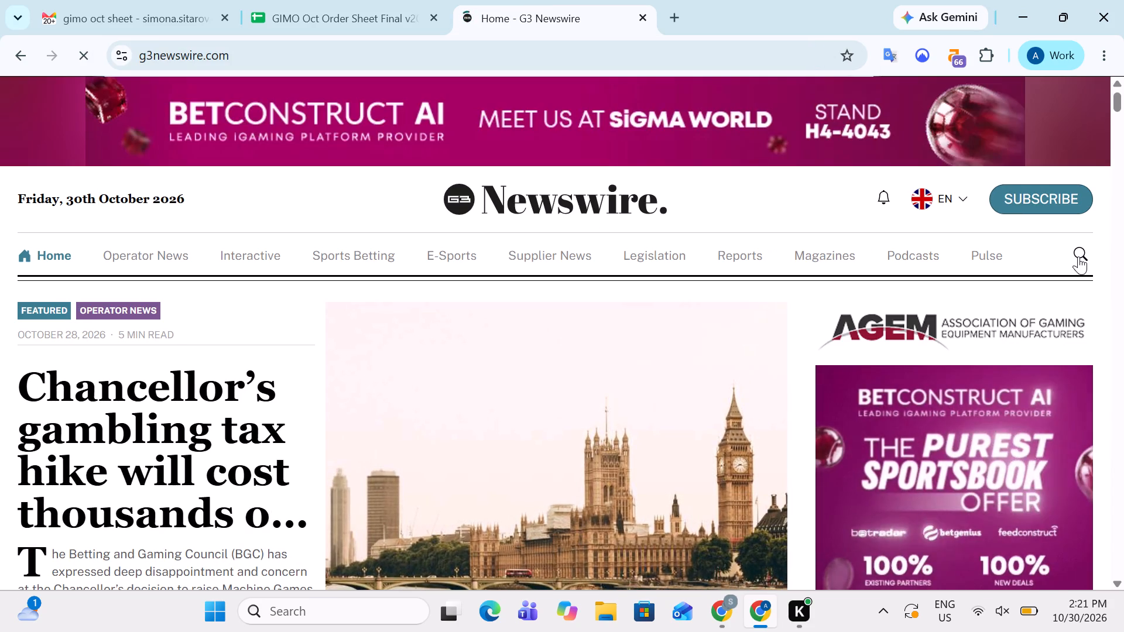
pyautogui.click(1080, 250)
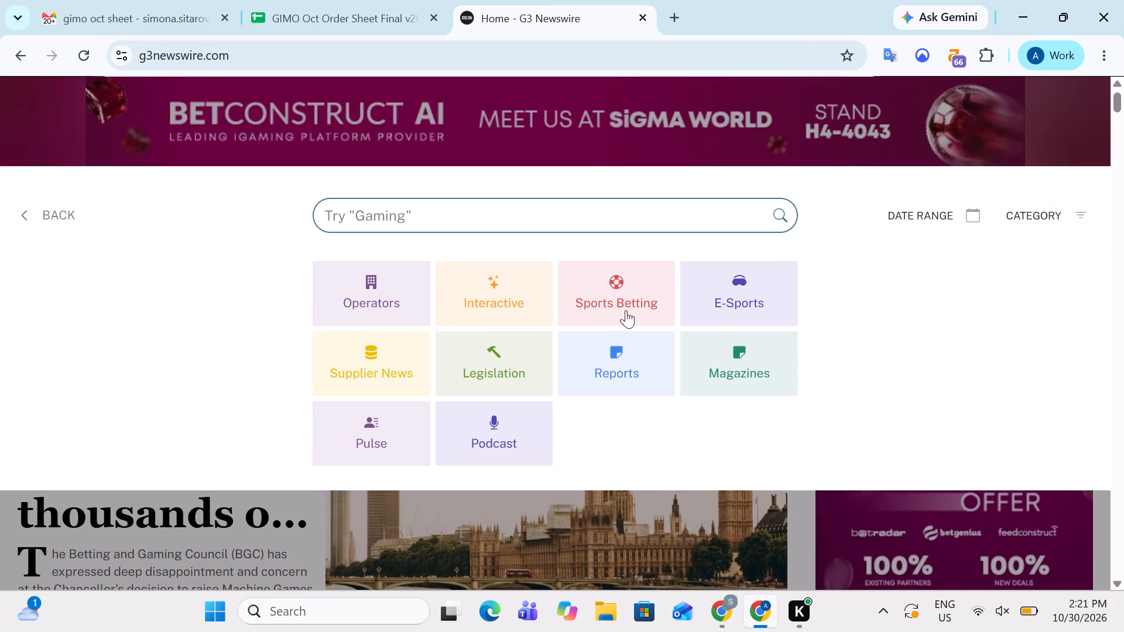
pyautogui.click(392, 208)
pyautogui.write('Netbet')
pyautogui.press('Return')
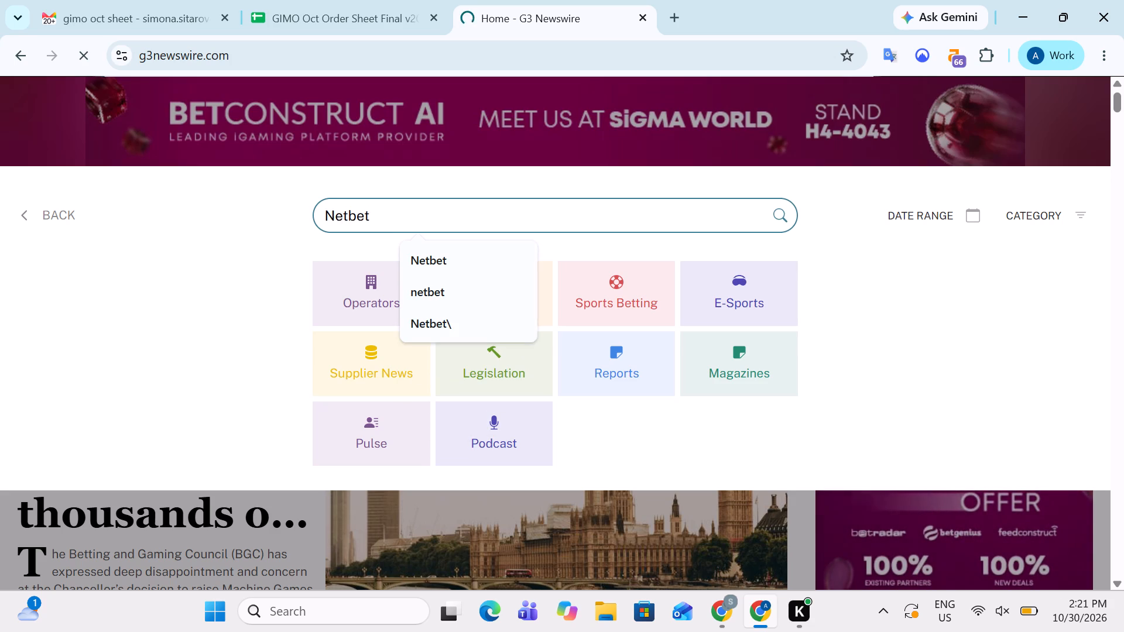
# Open the Peter & Sons Tonybet launch article in a new tab, find Netbet within it, and close the article.
pyautogui.scroll(-3, 447, 254)
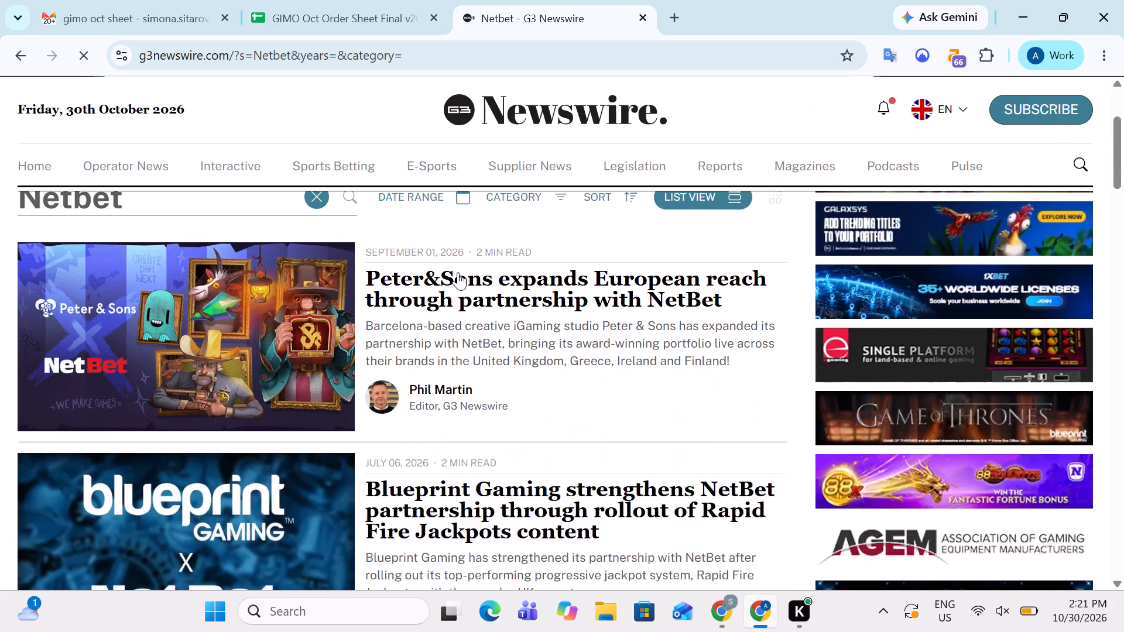
pyautogui.scroll(-2, 546, 369)
pyautogui.keyDown('ctrl'); pyautogui.click(509, 445); pyautogui.keyUp('ctrl')
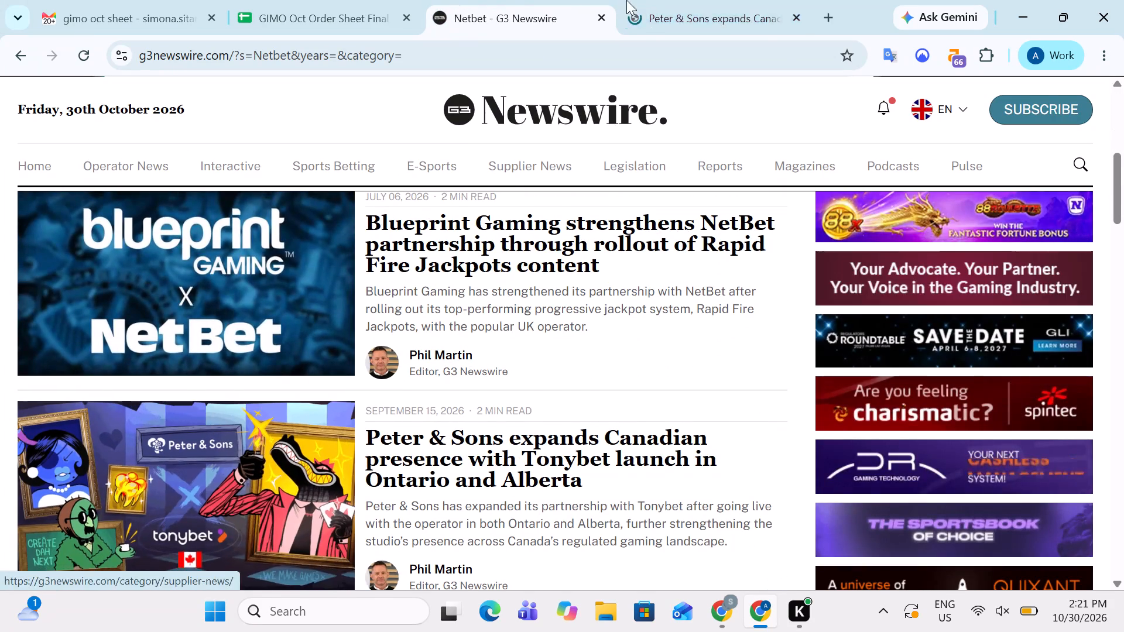
pyautogui.click(698, 0)
pyautogui.scroll(-10, 484, 406)
pyautogui.scroll(-2, 424, 409)
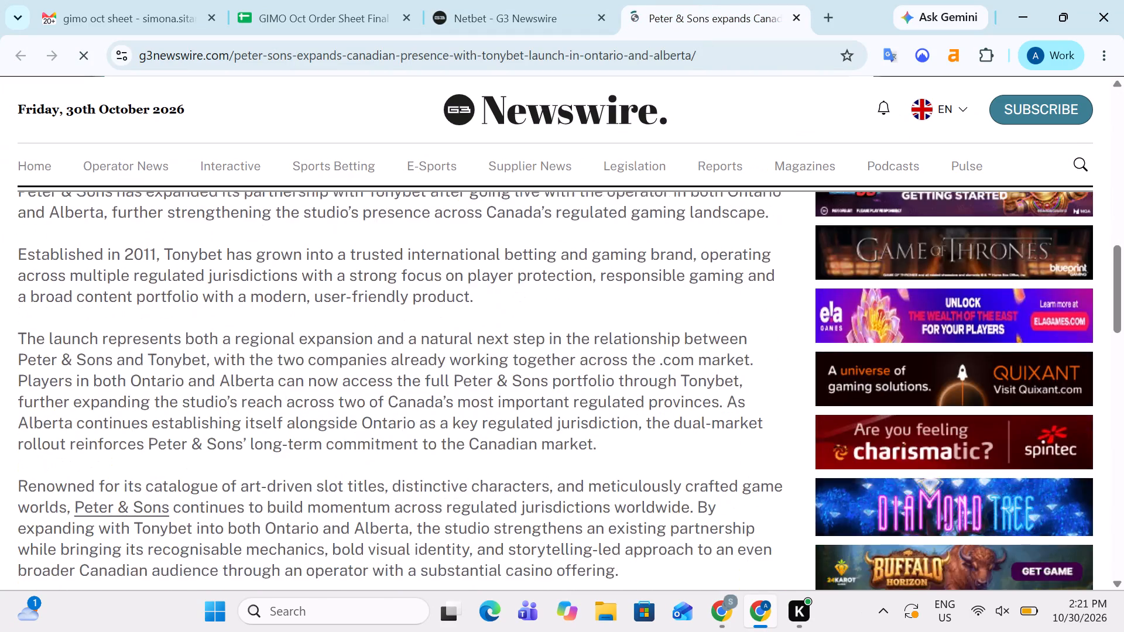
pyautogui.scroll(-2, 424, 409)
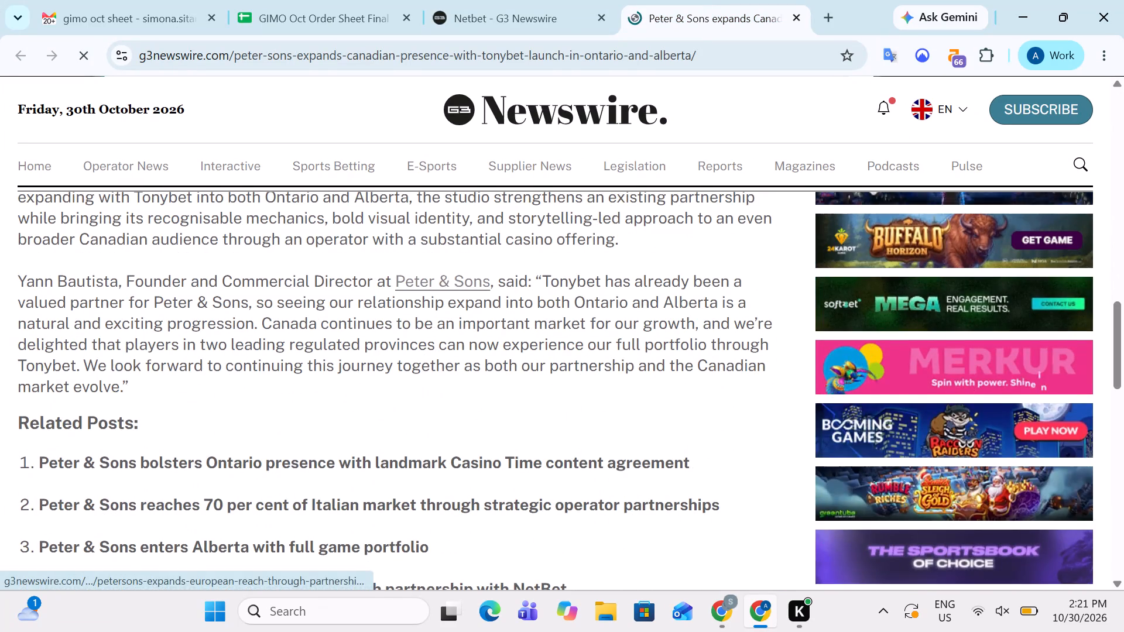
pyautogui.scroll(-6, 450, 358)
pyautogui.scroll(-3, 426, 401)
pyautogui.scroll(18, 426, 401)
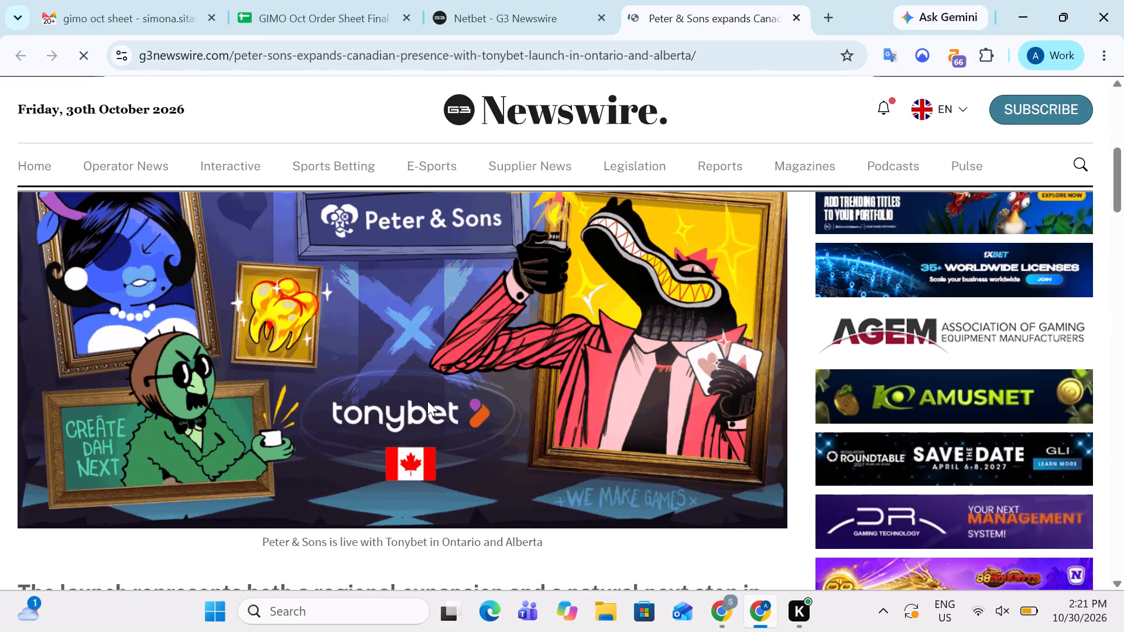
pyautogui.hotkey('ctrl', 'f')
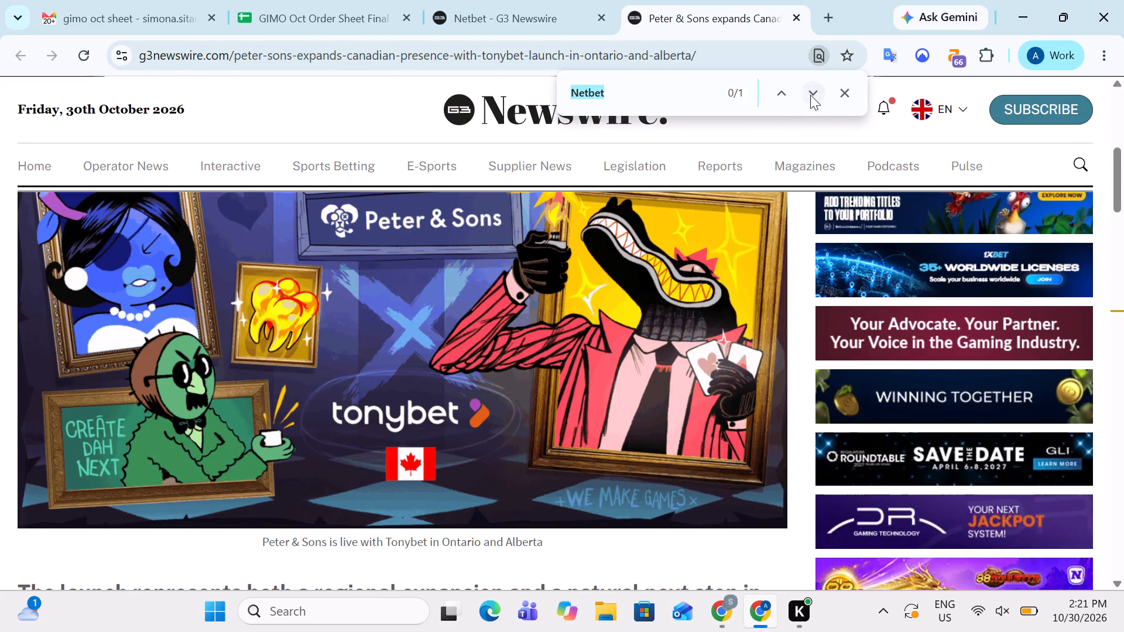
pyautogui.click(811, 94)
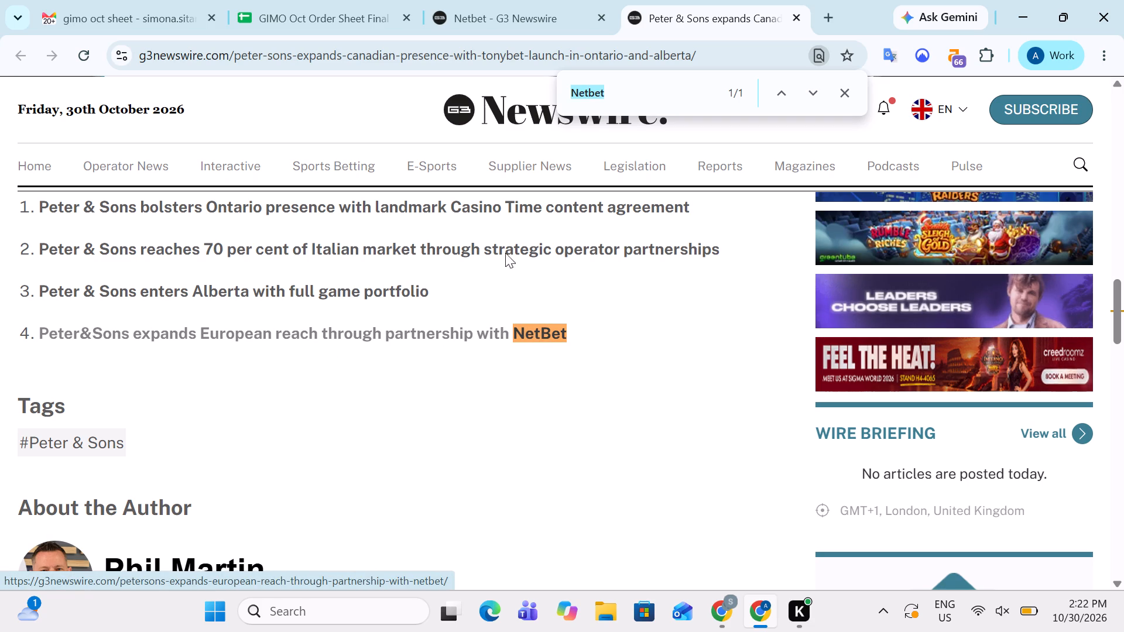
pyautogui.click(793, 21)
# Open the article on Swintt's new Managing Director in a new tab, find Netbet in its text, and close it.
pyautogui.scroll(-4, 549, 358)
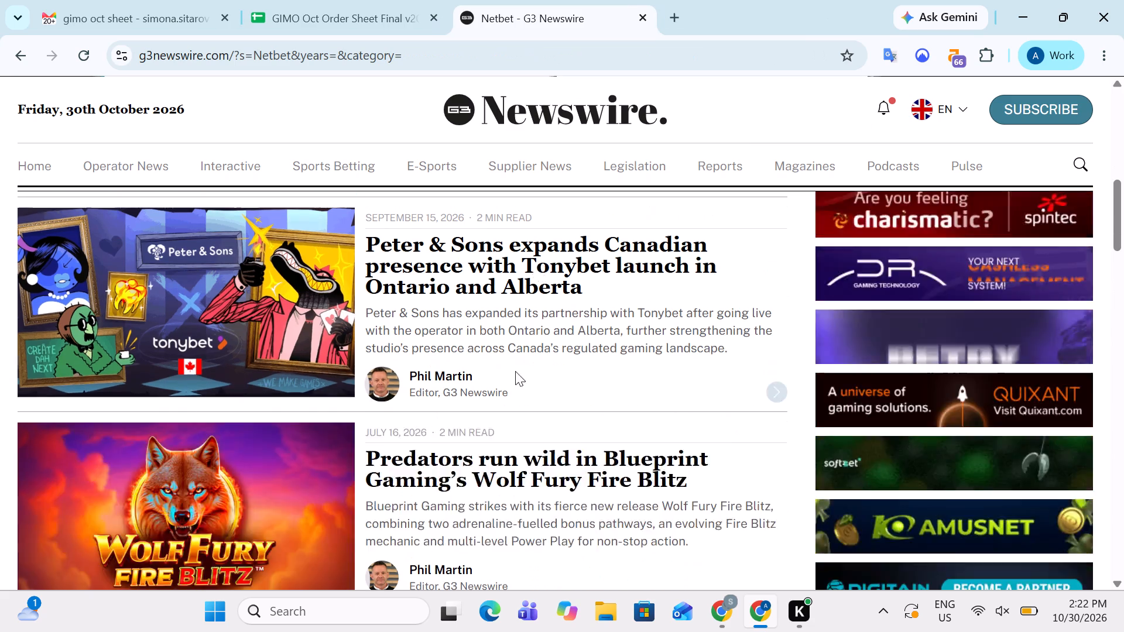
pyautogui.scroll(-9, 515, 371)
pyautogui.scroll(4, 467, 345)
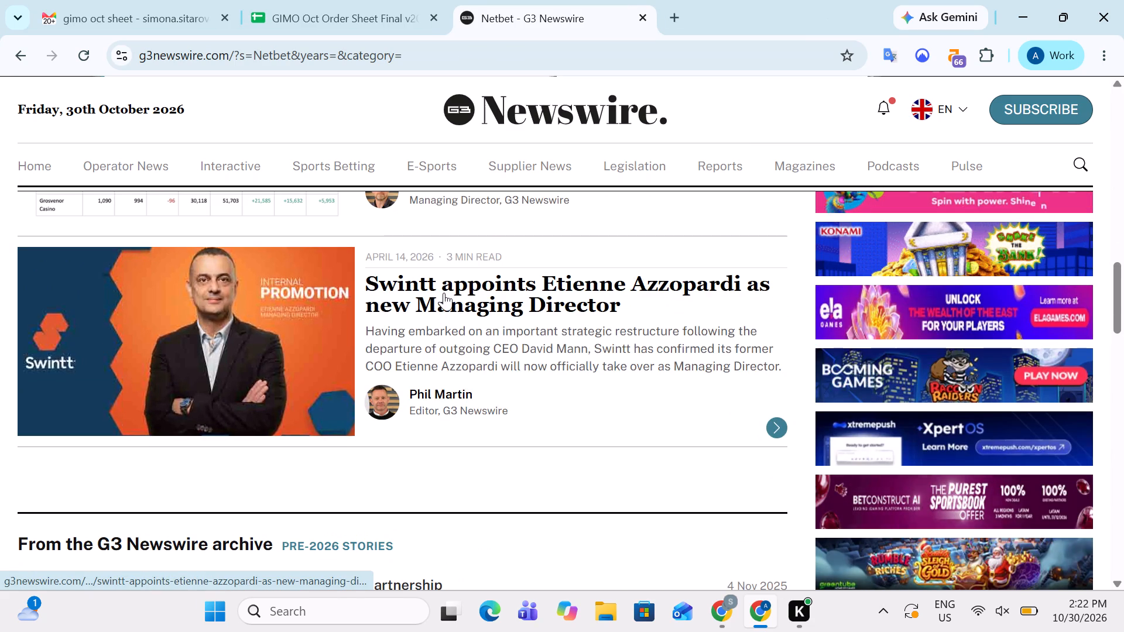
pyautogui.keyDown('ctrl'); pyautogui.click(494, 303); pyautogui.keyUp('ctrl')
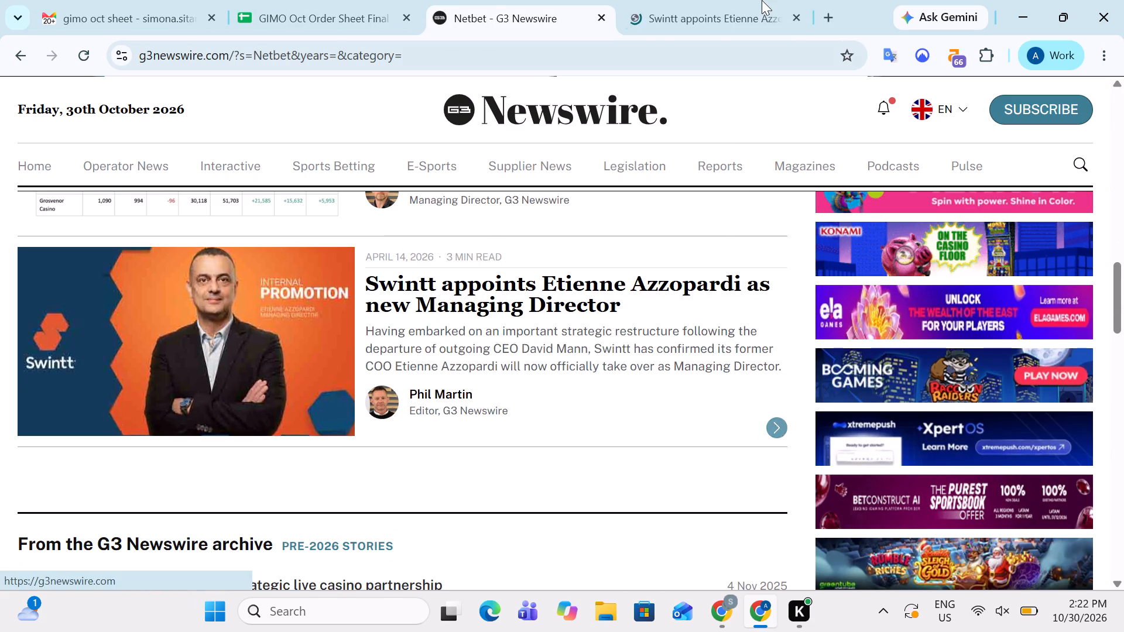
pyautogui.click(766, 0)
pyautogui.scroll(-7, 510, 427)
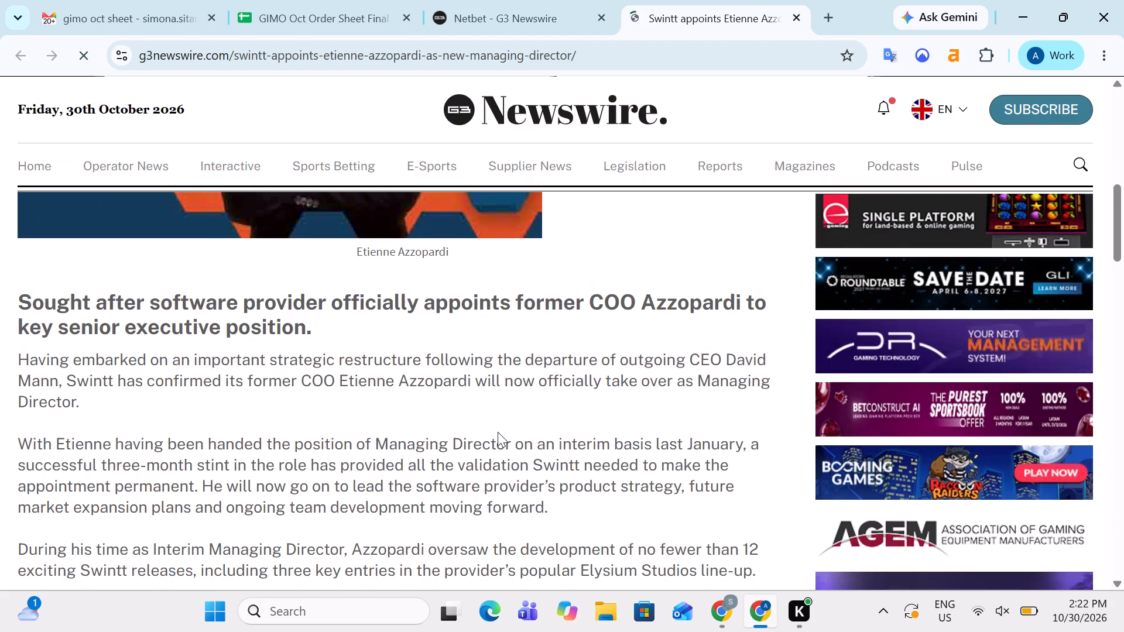
pyautogui.hotkey('ctrl', 'f')
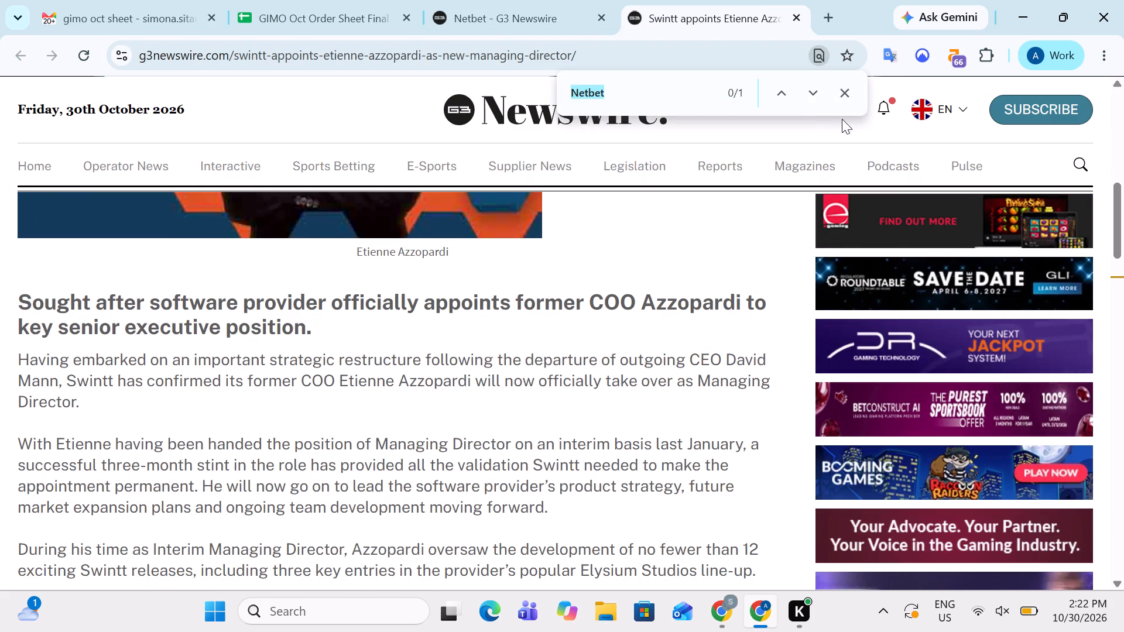
pyautogui.click(815, 83)
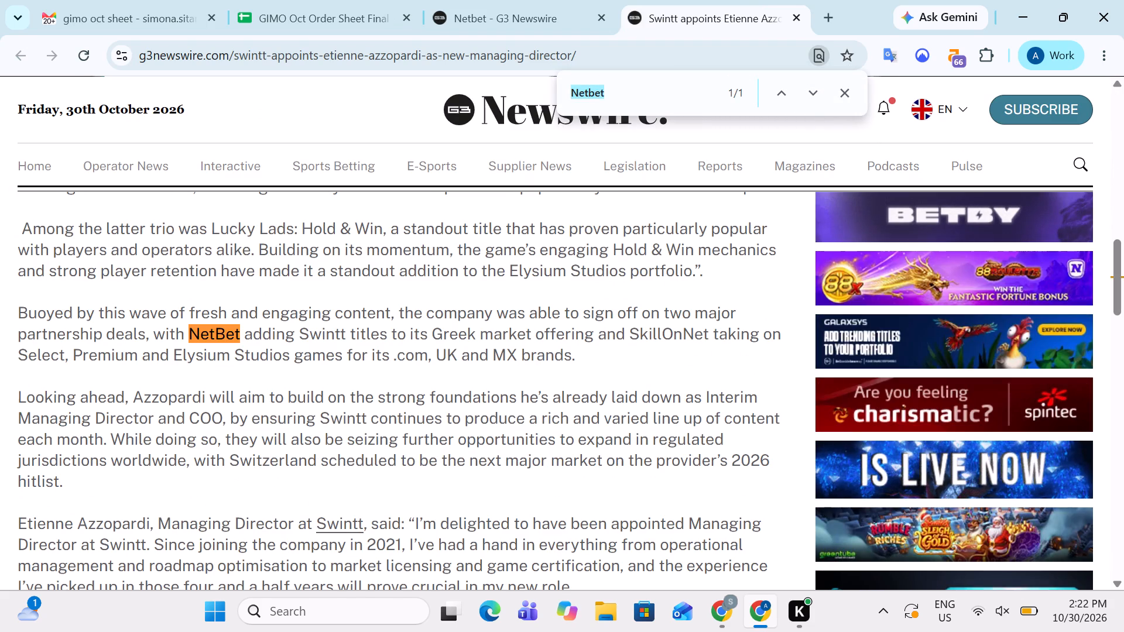
pyautogui.click(794, 20)
# Open the G3 Newswire article on Peter&Sons' European partnership with NetBet in a new tab, view it, and close it.
pyautogui.scroll(5, 429, 420)
pyautogui.scroll(2, 381, 374)
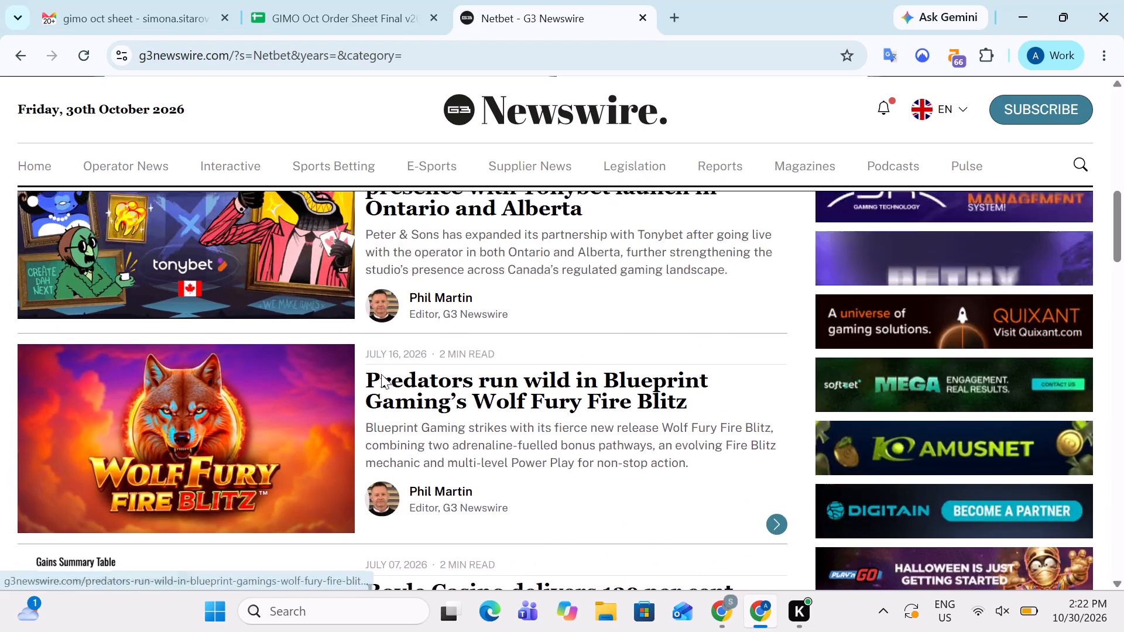
pyautogui.scroll(3, 387, 351)
pyautogui.scroll(3, 447, 311)
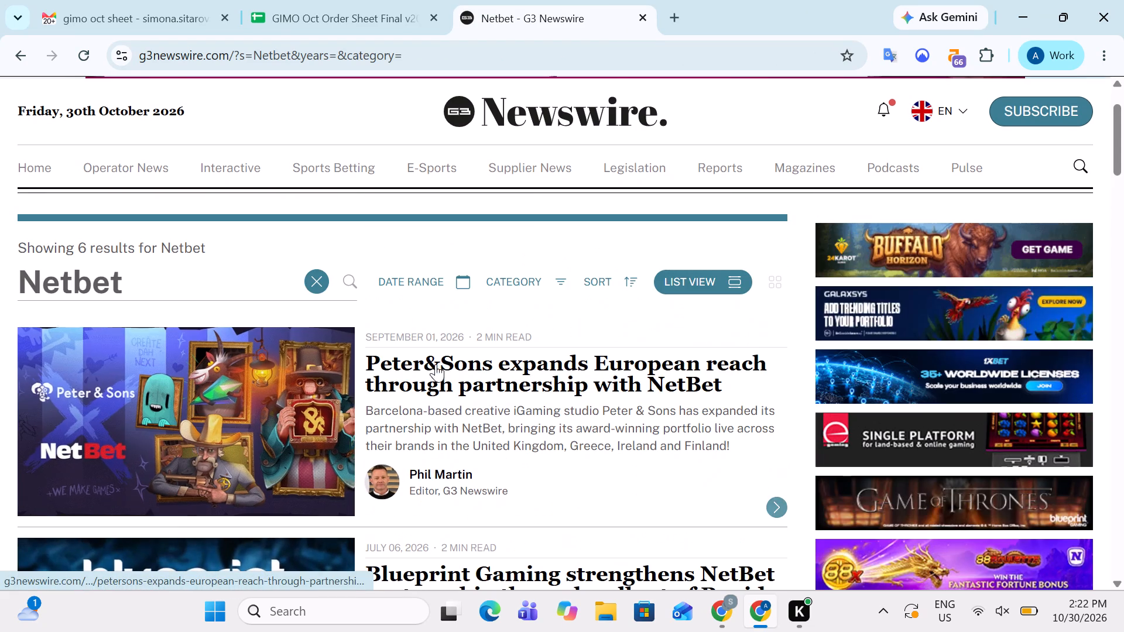
pyautogui.keyDown('ctrl'); pyautogui.click(458, 376); pyautogui.keyUp('ctrl')
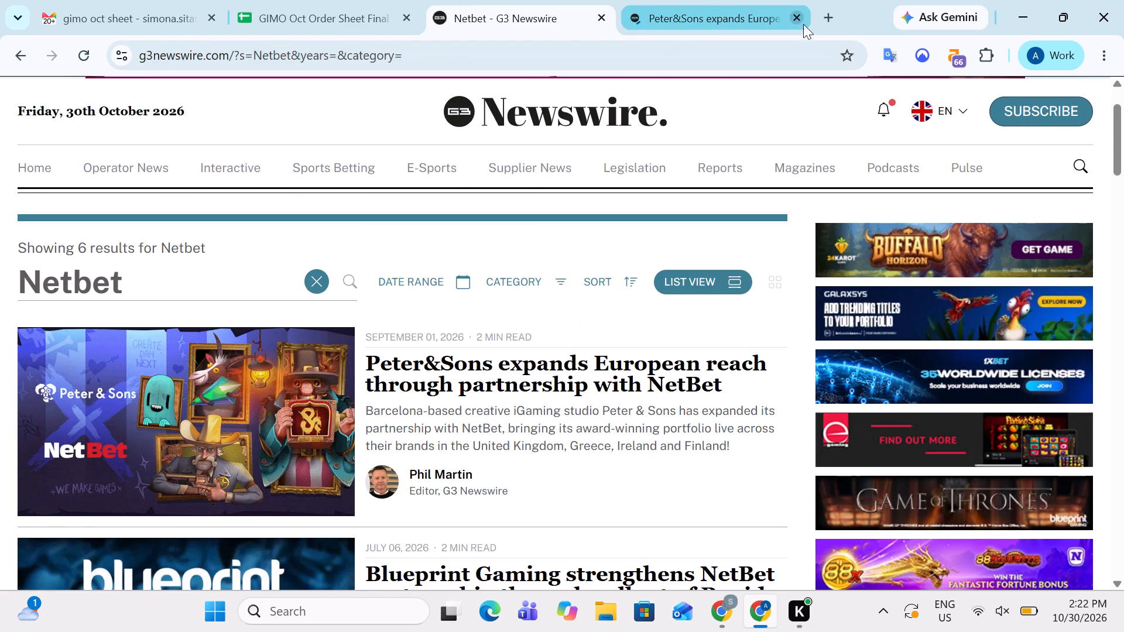
pyautogui.click(788, 15)
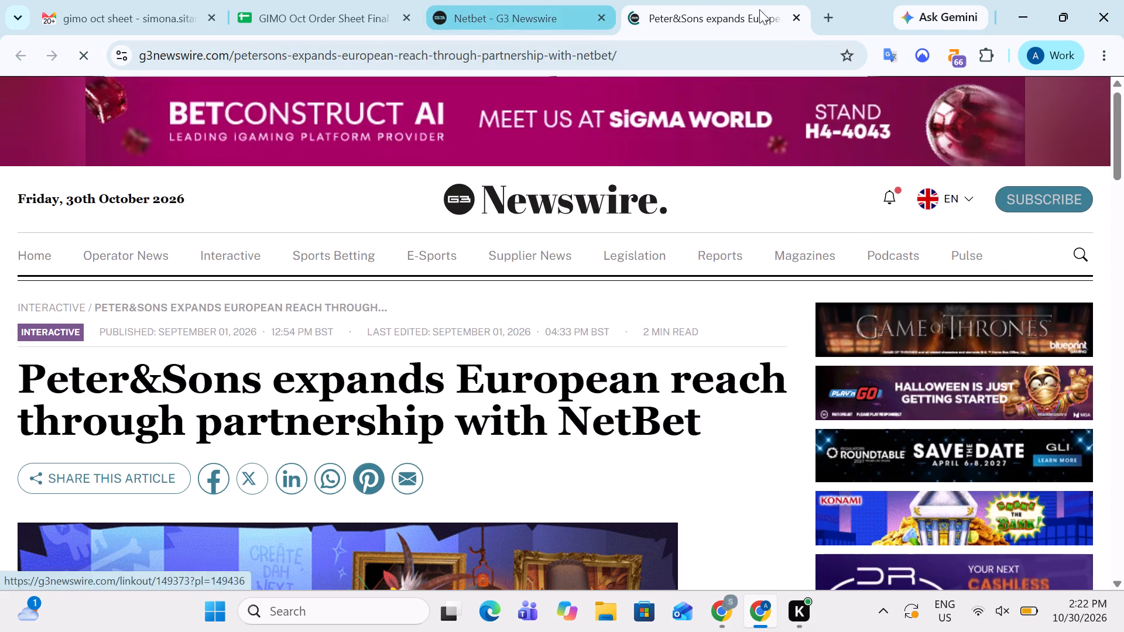
pyautogui.click(800, 19)
# Open the Blueprint Gaming Rapid Fire Jackpots article in a new tab, check its NetBet Casino link, and close the article.
pyautogui.scroll(-2, 563, 279)
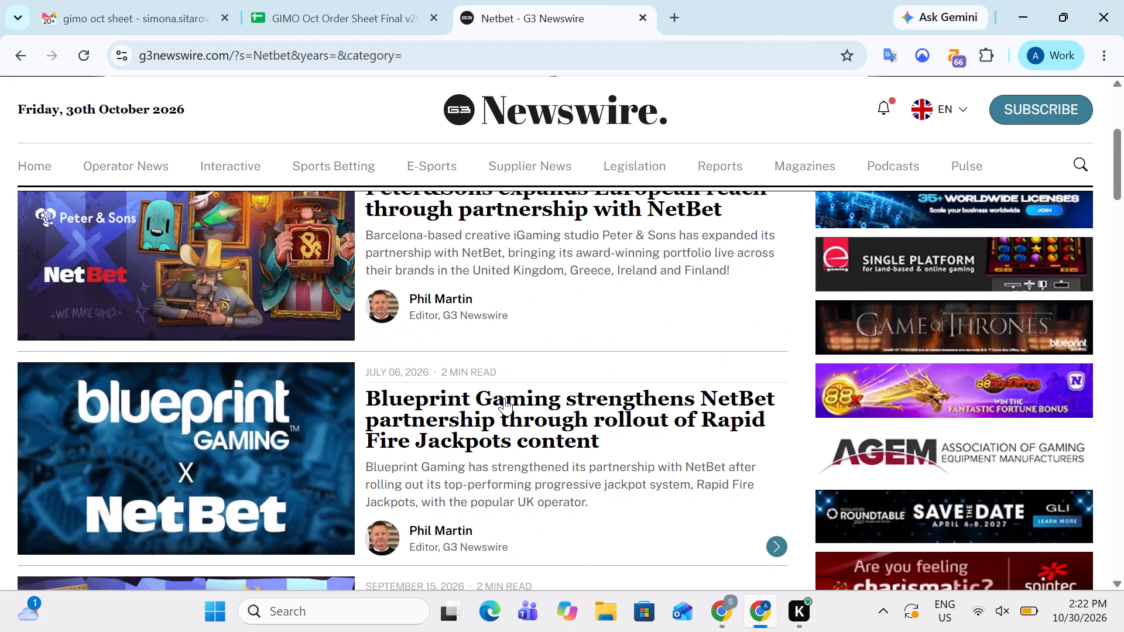
pyautogui.keyDown('ctrl'); pyautogui.click(504, 398); pyautogui.keyUp('ctrl')
pyautogui.click(725, 8)
pyautogui.scroll(-2, 518, 386)
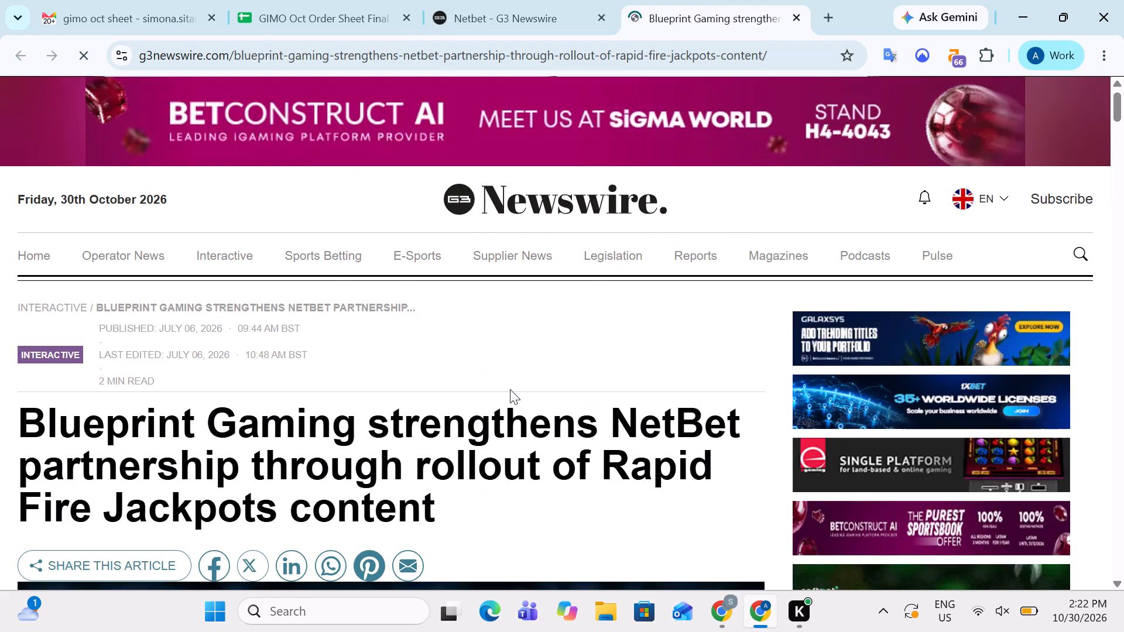
pyautogui.scroll(-13, 510, 389)
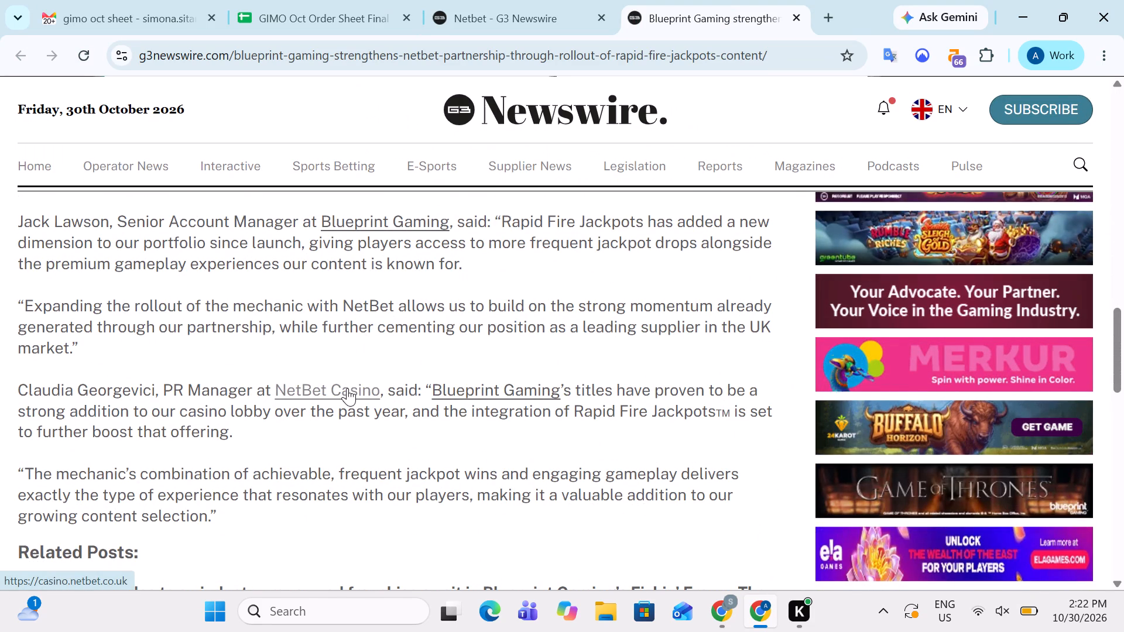
pyautogui.click(796, 18)
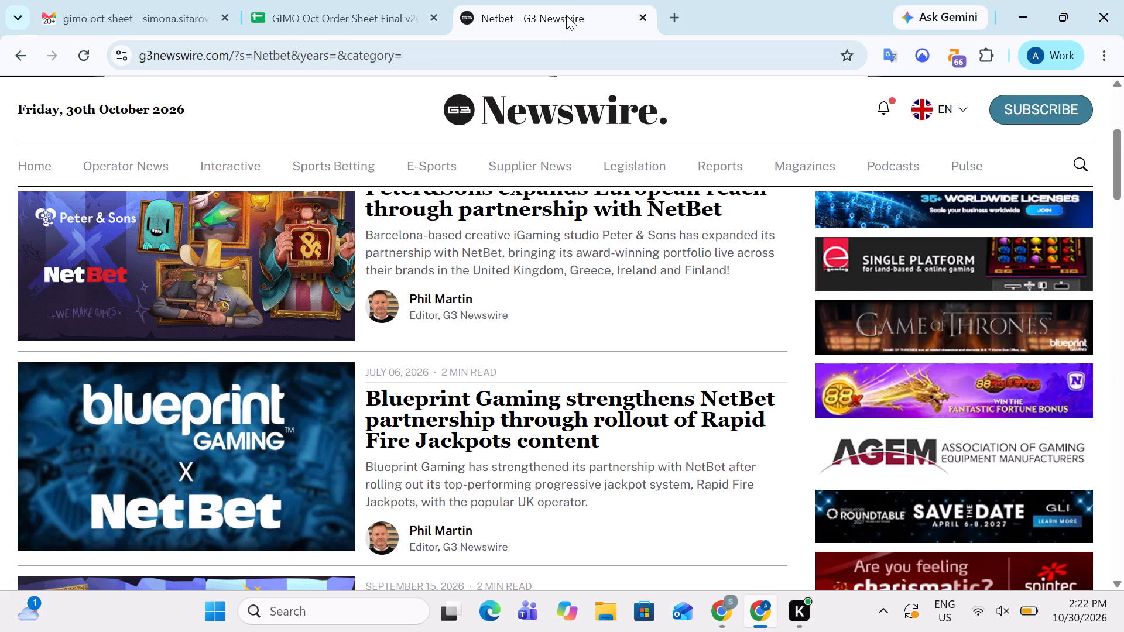
# Return to the order sheet and review the existing and revised website types for g3newswire.com and bluedollar.net.
pyautogui.click(329, 23)
pyautogui.press('Tab')
pyautogui.press('Right')
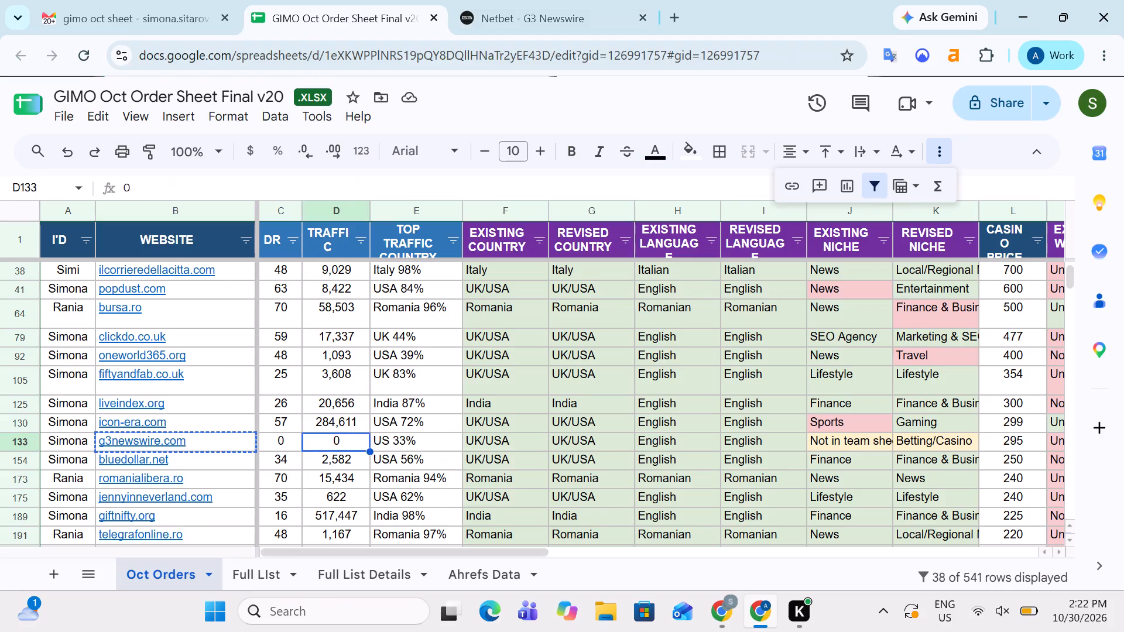
pyautogui.press('Right')
pyautogui.press('Right')
pyautogui.press('Right')
pyautogui.press('Right')
pyautogui.press('Right')
pyautogui.press('Right')
pyautogui.press('Right')
pyautogui.press('Right')
pyautogui.press('Right')
pyautogui.press('Right')
pyautogui.press('Right')
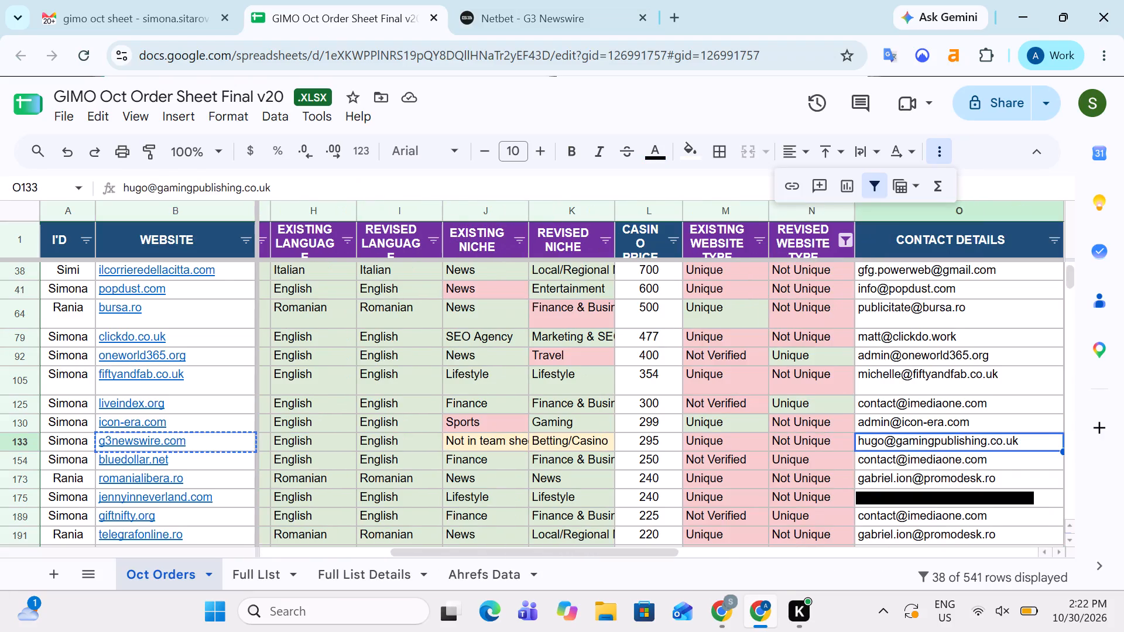
pyautogui.press('Left')
pyautogui.press('Left')
pyautogui.press('Right')
pyautogui.press('Left')
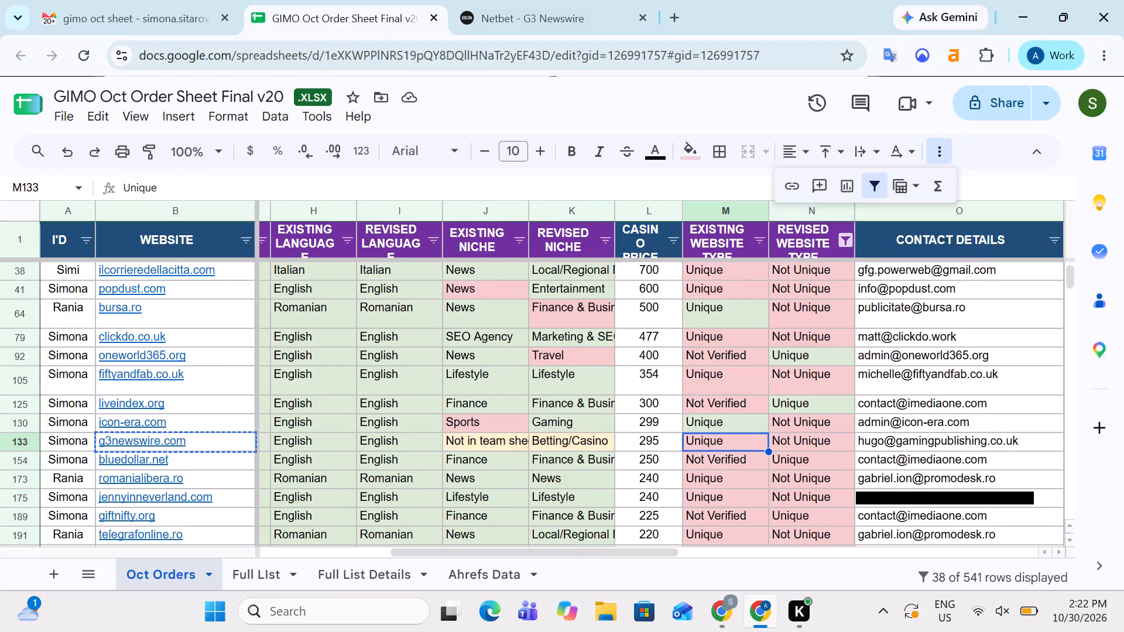
pyautogui.press('Right')
pyautogui.press('Left')
pyautogui.press('Right')
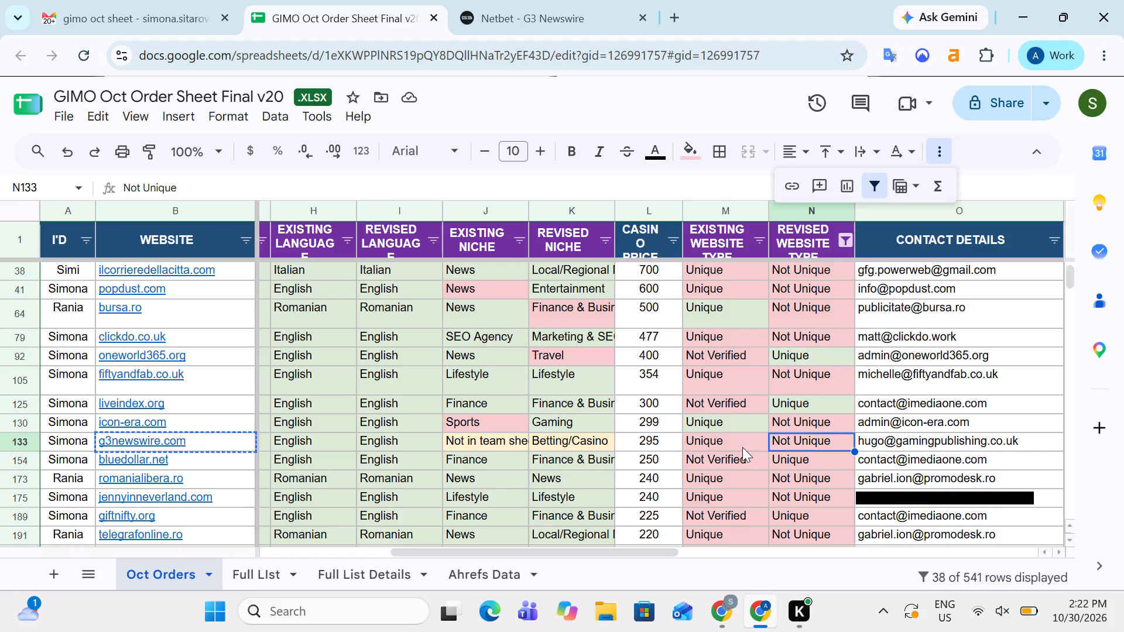
pyautogui.click(791, 458)
pyautogui.press('Left')
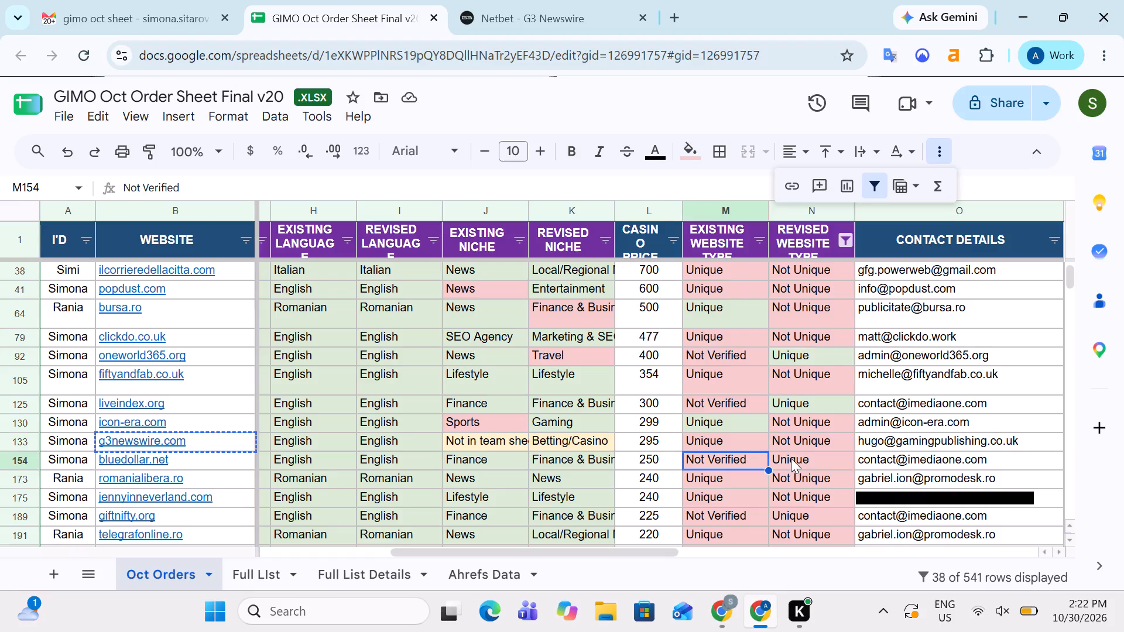
pyautogui.press('Right')
# Copy the romanialibera.ro address from the Website column and open it in the tab showing G3 Newswire.
pyautogui.press('Down')
pyautogui.press('Left')
pyautogui.press('Left')
pyautogui.press('Left')
pyautogui.press('Left')
pyautogui.press('Left')
pyautogui.press('Left')
pyautogui.press('Left')
pyautogui.press('Left')
pyautogui.press('Left')
pyautogui.press('Left')
pyautogui.press('Left')
pyautogui.press('Left')
pyautogui.press('Left')
pyautogui.press('Left')
pyautogui.press('Left')
pyautogui.press('Left')
pyautogui.press('Left')
pyautogui.press('Left')
pyautogui.press('Left')
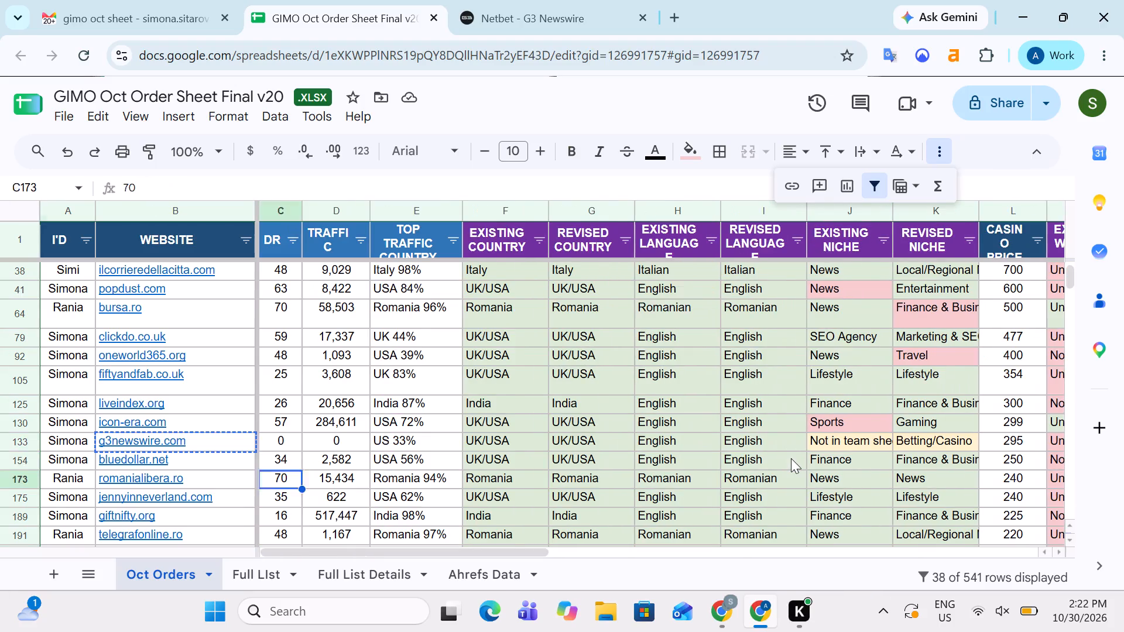
pyautogui.press('Right')
pyautogui.press('Right')
pyautogui.press('Left')
pyautogui.hotkey('ctrl', 'c')
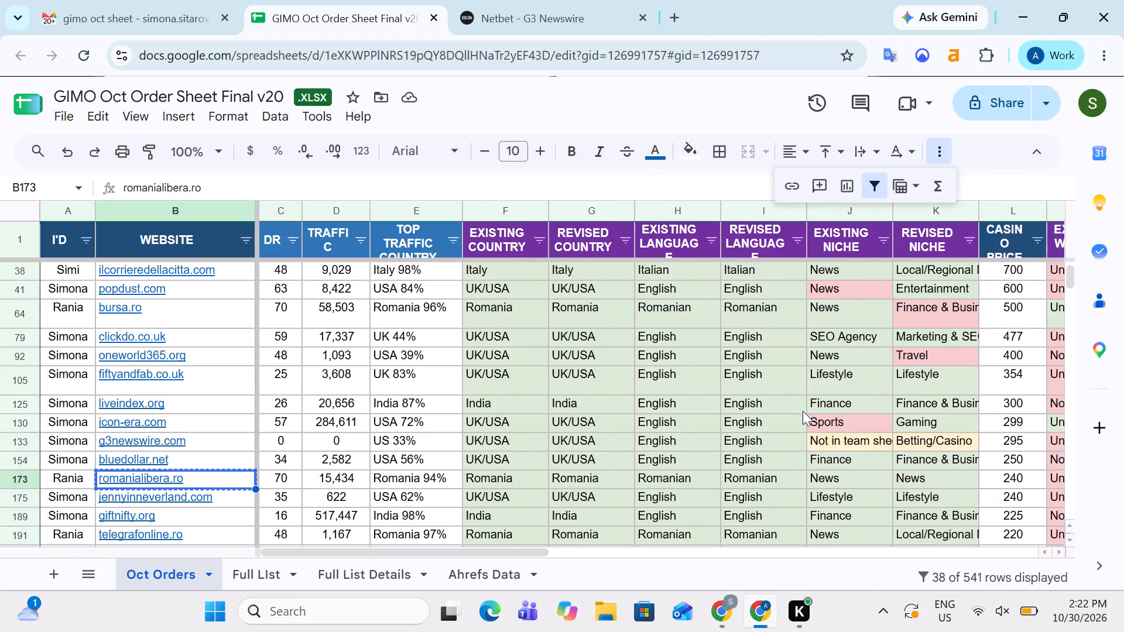
pyautogui.click(563, 0)
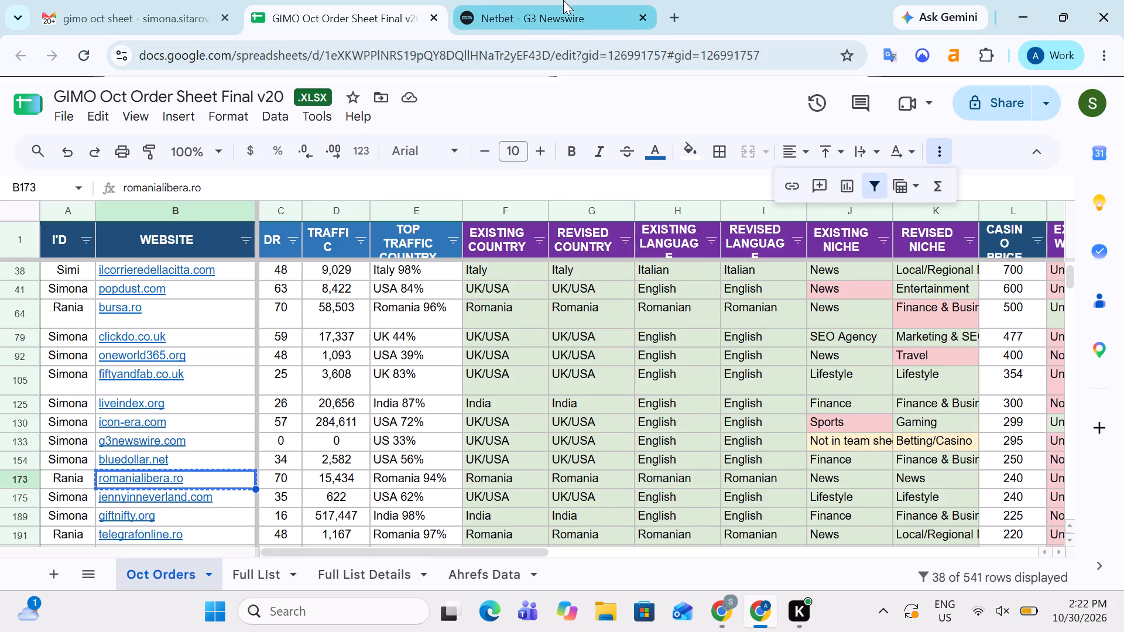
pyautogui.click(531, 43)
pyautogui.hotkey('ctrl', 'v')
pyautogui.press('Return')
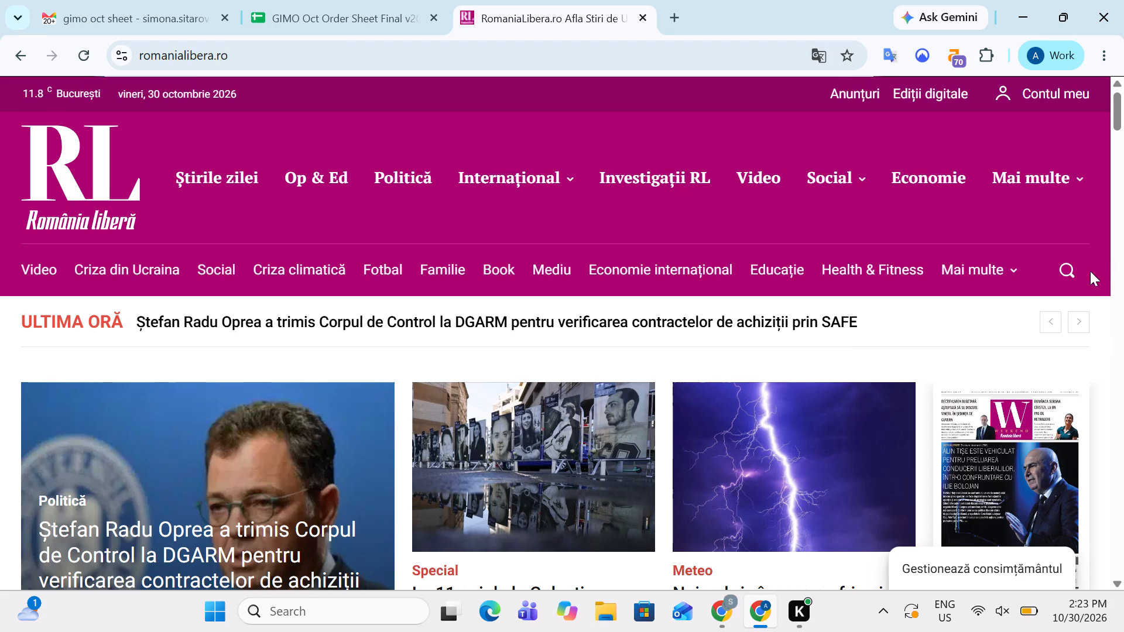
# Search the România liberă site for Netbet.
pyautogui.click(1063, 267)
pyautogui.write('Netbet')
pyautogui.press('Return')
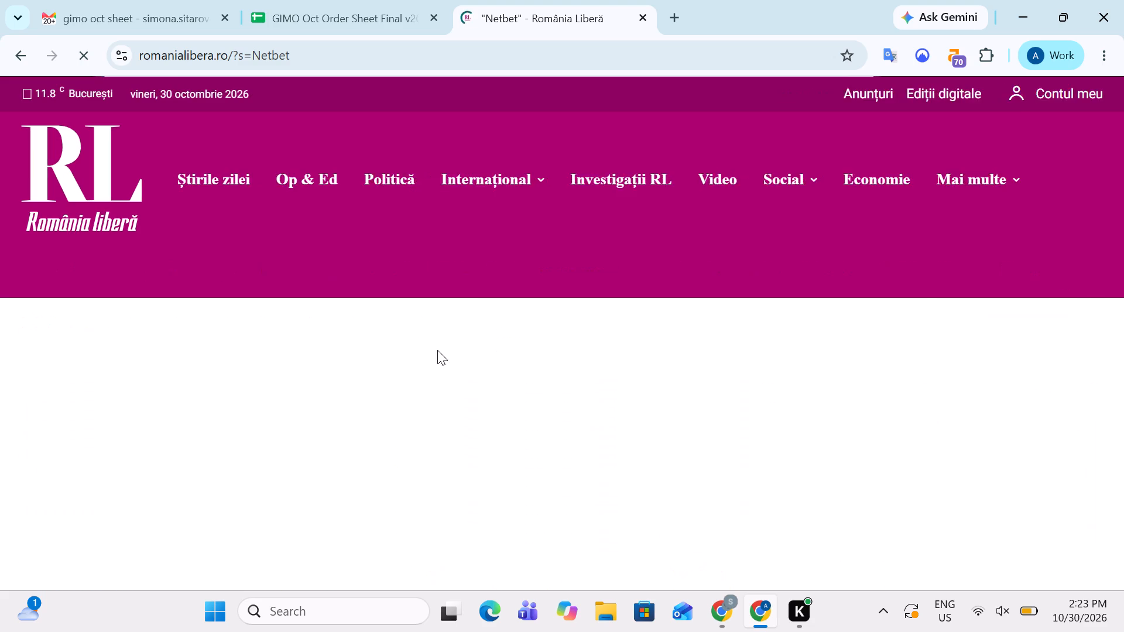
# Open the Reghecampf FCSB staff article from the results in a new tab and look up Netbet with the page's text search.
pyautogui.scroll(-4, 444, 327)
pyautogui.scroll(1, 505, 364)
pyautogui.scroll(-4, 505, 364)
pyautogui.scroll(5, 486, 399)
pyautogui.scroll(-4, 565, 312)
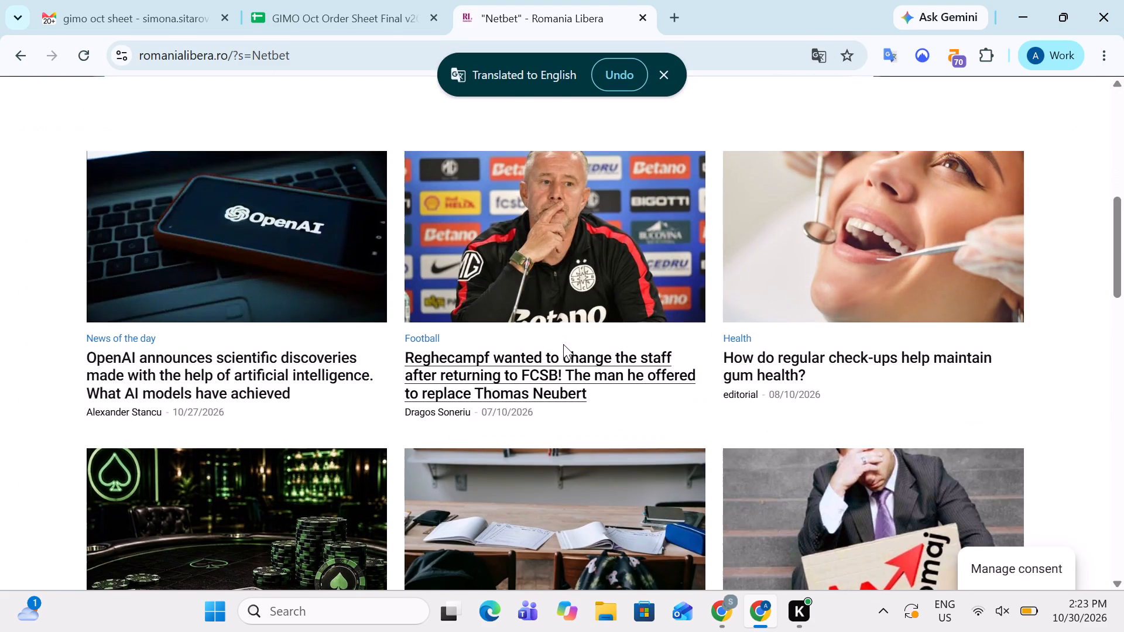
pyautogui.keyDown('ctrl'); pyautogui.click(568, 370); pyautogui.keyUp('ctrl')
pyautogui.click(668, 0)
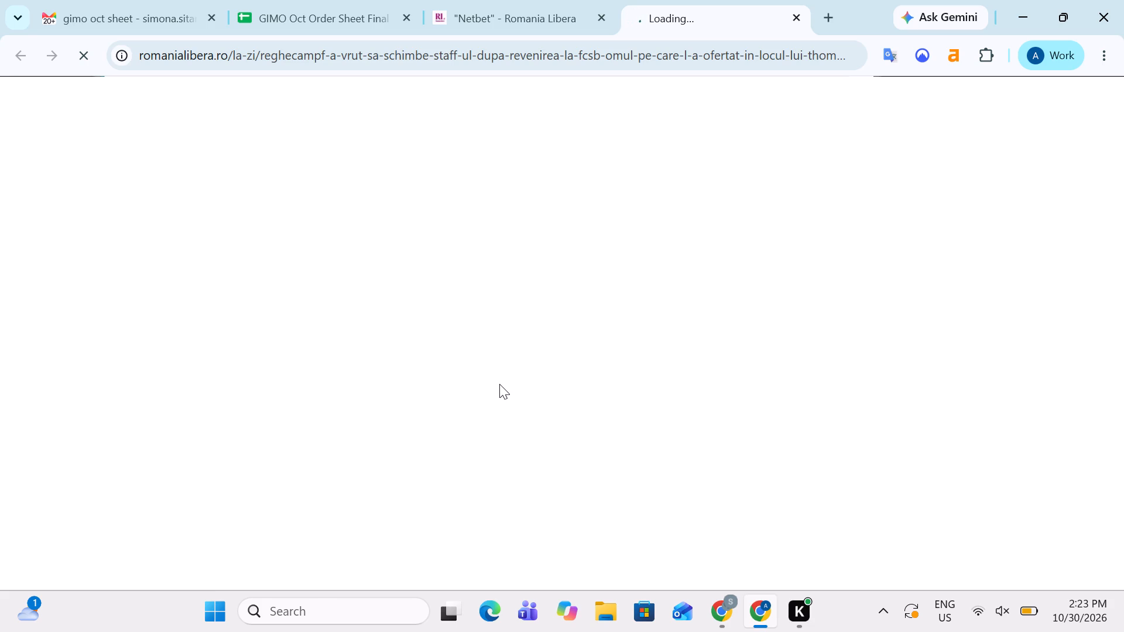
pyautogui.click(713, 0)
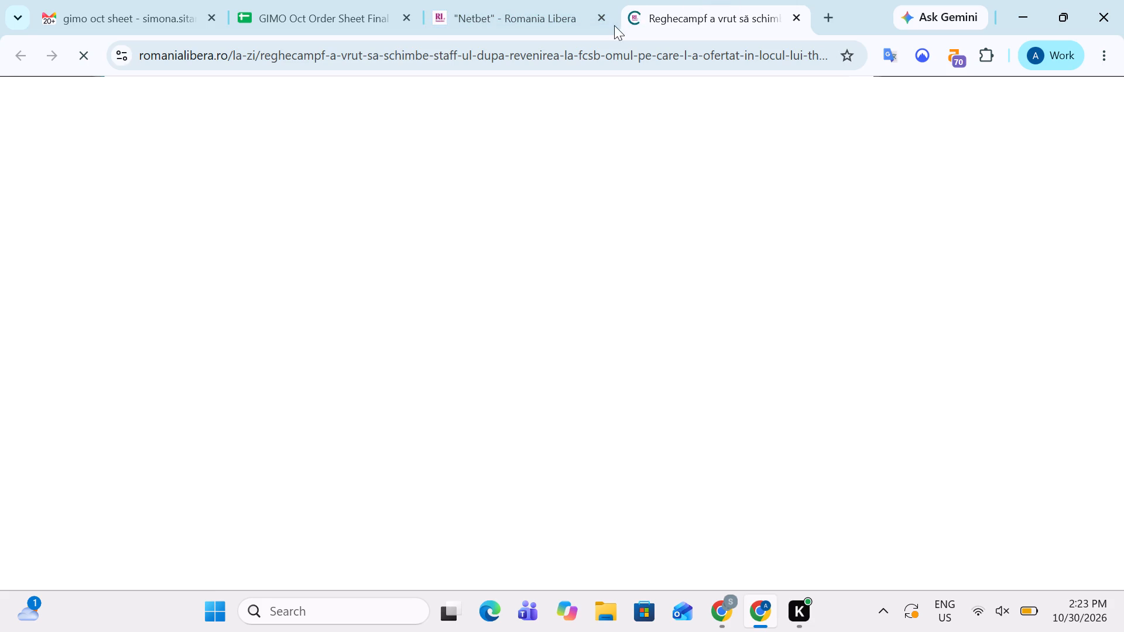
pyautogui.click(510, 0)
pyautogui.click(673, 0)
pyautogui.scroll(-14, 511, 363)
pyautogui.hotkey('ctrl', 'f')
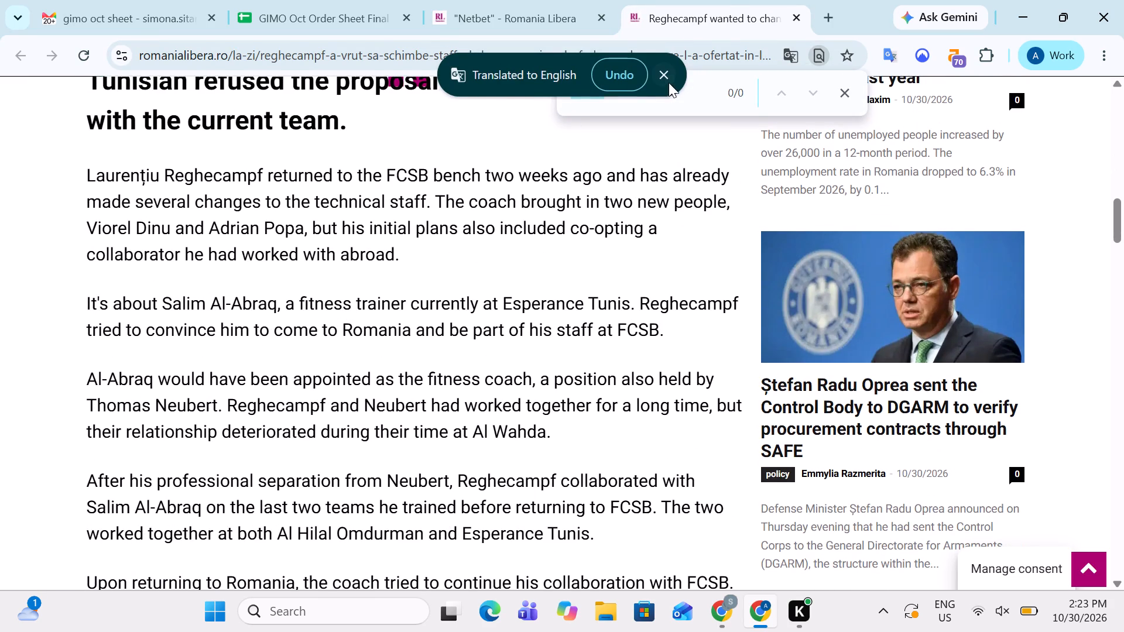
pyautogui.click(667, 81)
pyautogui.click(849, 84)
# Read through the Reghecampf article for any casino or Netbet mention, and close it.
pyautogui.scroll(-4, 490, 279)
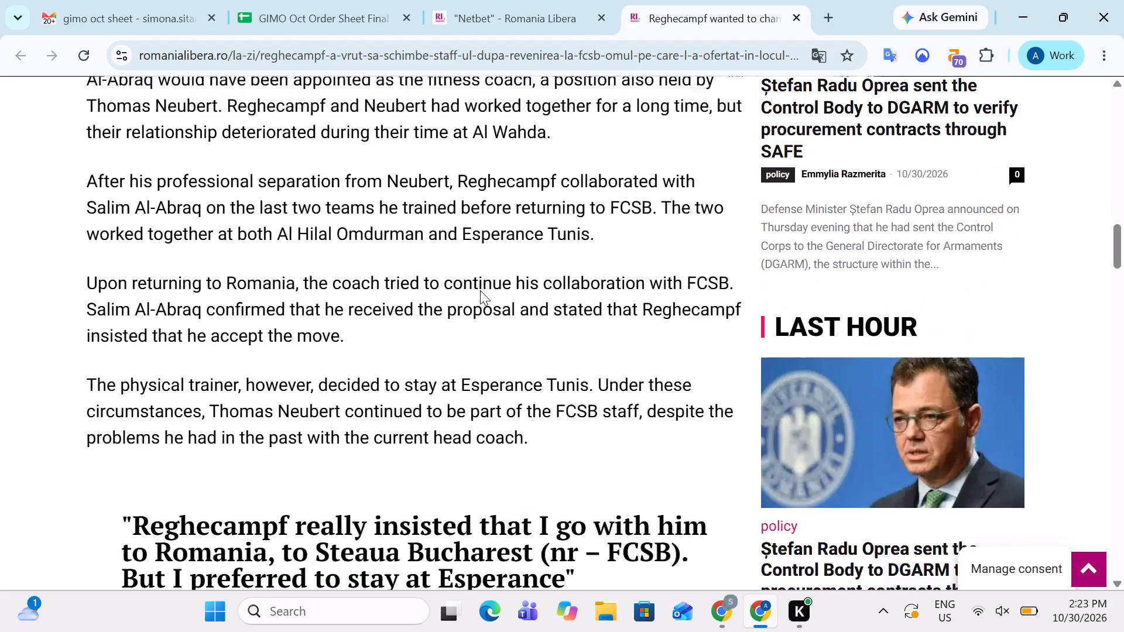
pyautogui.scroll(-12, 480, 290)
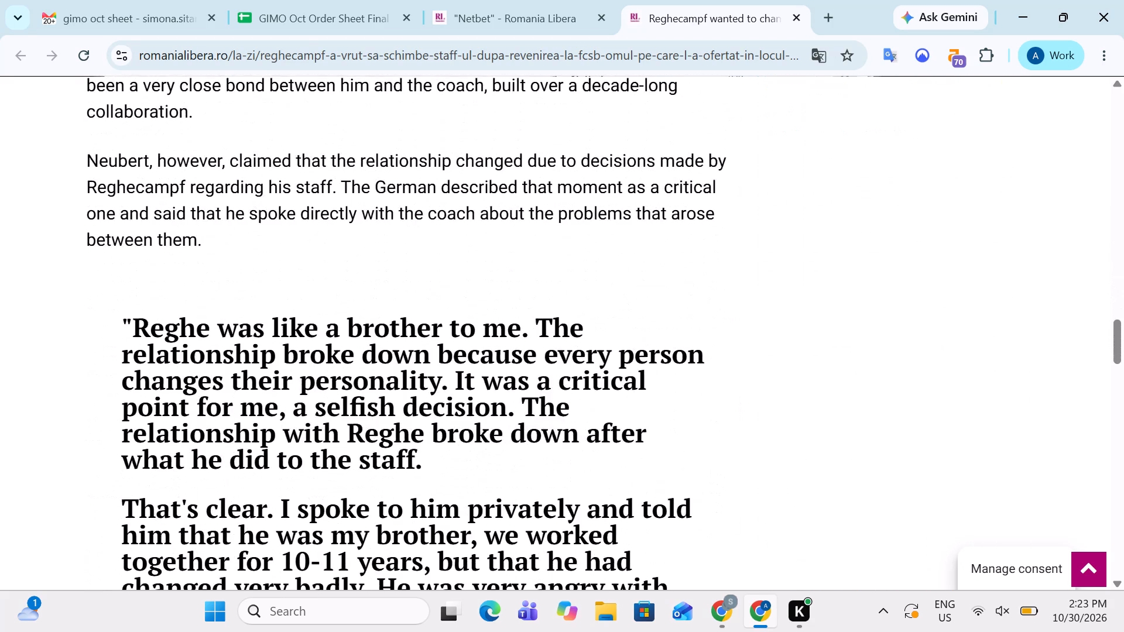
pyautogui.scroll(-4, 491, 344)
pyautogui.scroll(5, 491, 345)
pyautogui.scroll(-11, 245, 336)
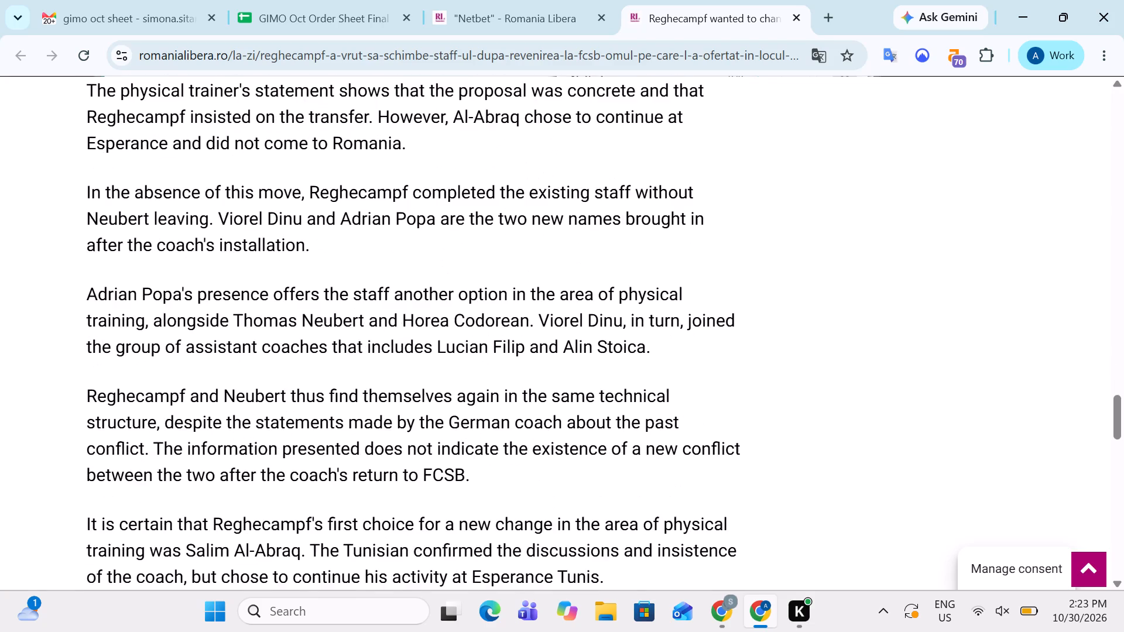
pyautogui.scroll(-7, 252, 344)
pyautogui.scroll(10, 252, 344)
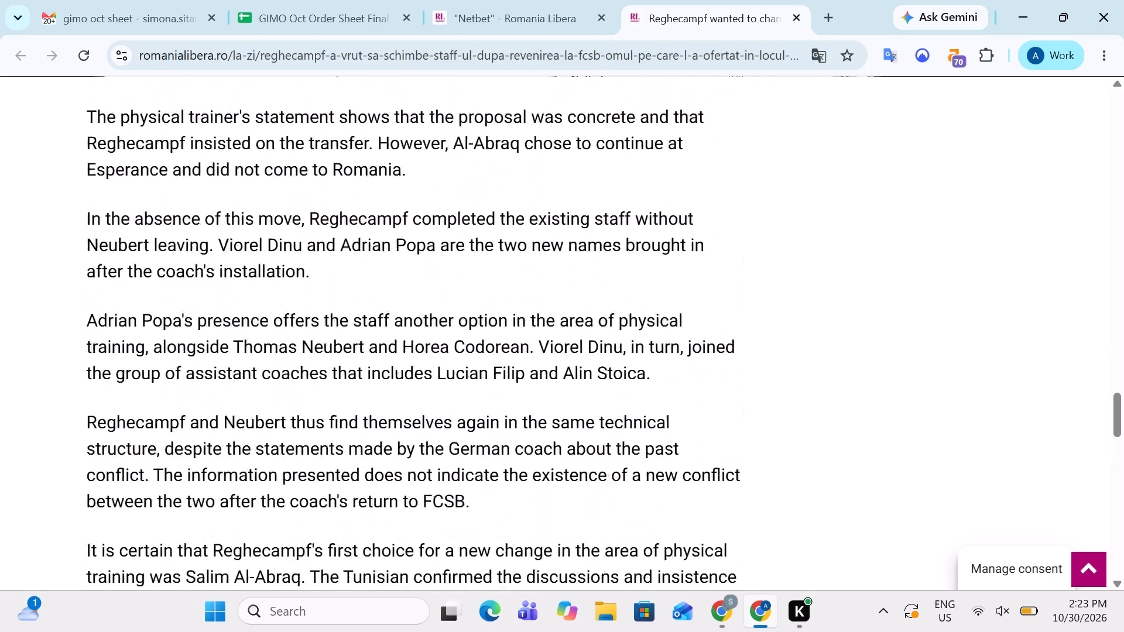
pyautogui.scroll(20, 252, 344)
pyautogui.scroll(2, 252, 344)
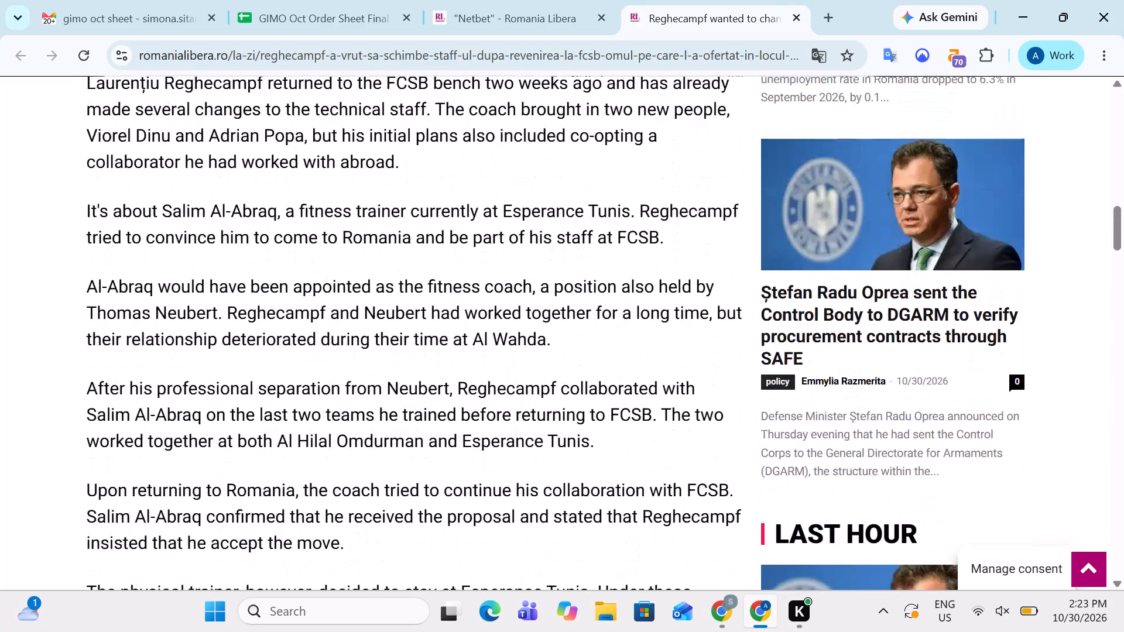
pyautogui.scroll(4, 408, 342)
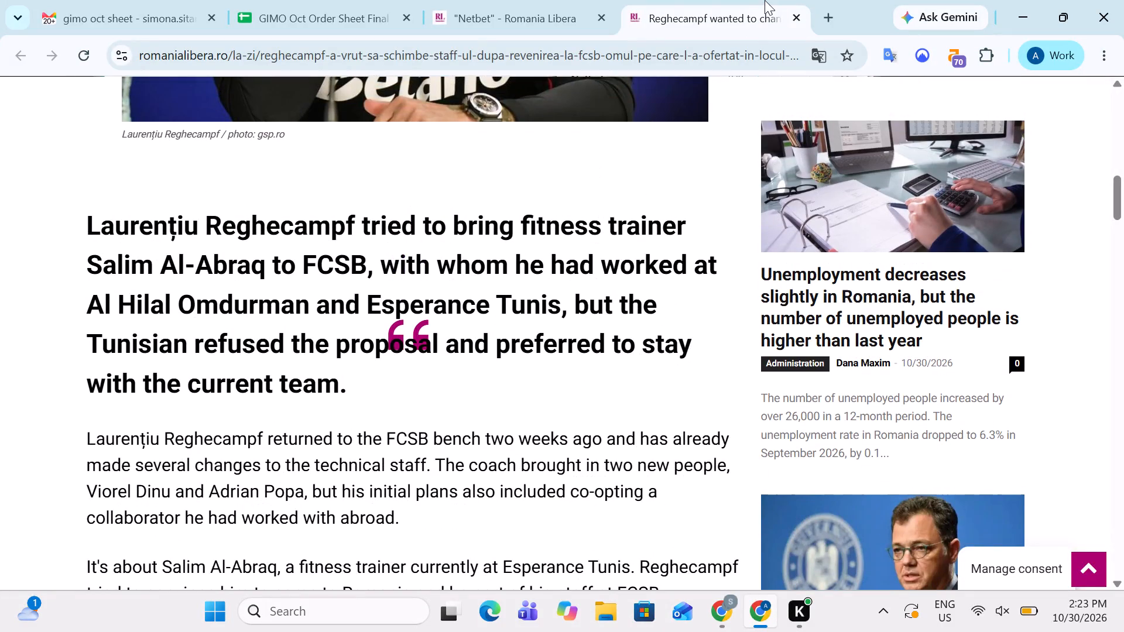
pyautogui.click(793, 16)
# Look through the România liberă results for Netbet for casino-related articles.
pyautogui.scroll(-4, 580, 363)
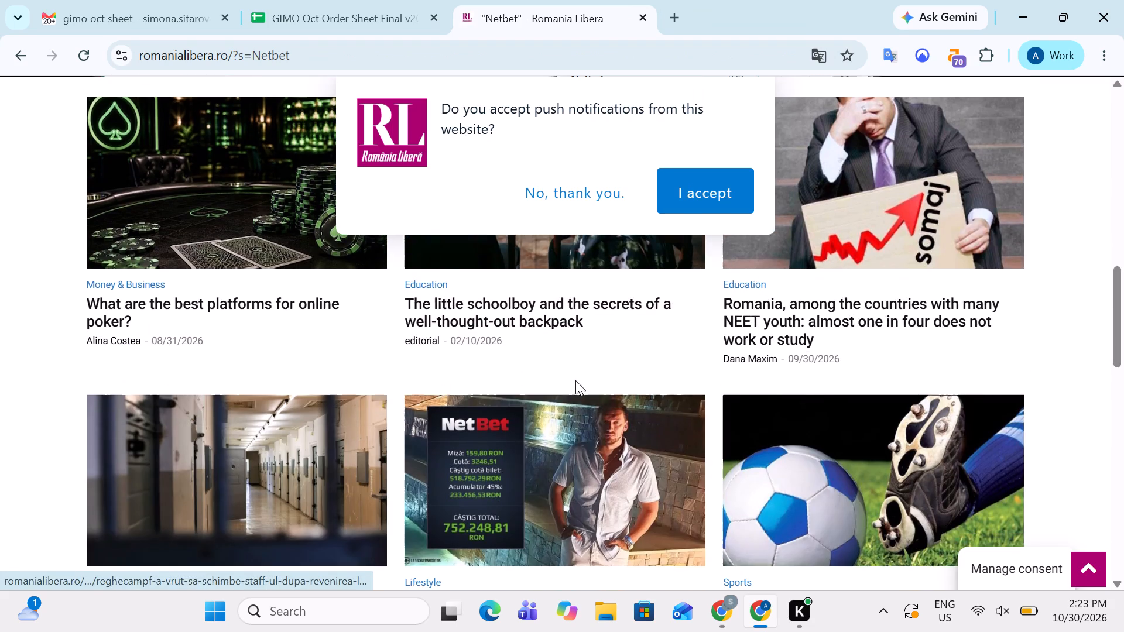
pyautogui.scroll(-4, 564, 426)
pyautogui.scroll(-8, 550, 346)
pyautogui.scroll(2, 546, 362)
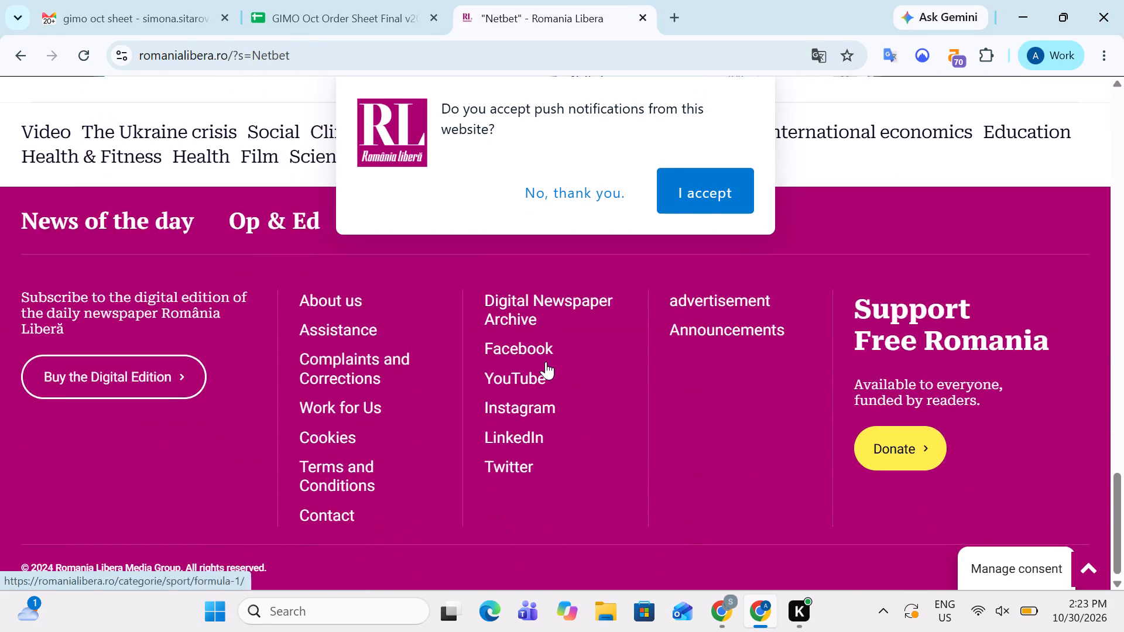
pyautogui.scroll(2, 546, 362)
pyautogui.scroll(3, 466, 418)
pyautogui.scroll(20, 463, 426)
pyautogui.scroll(6, 463, 426)
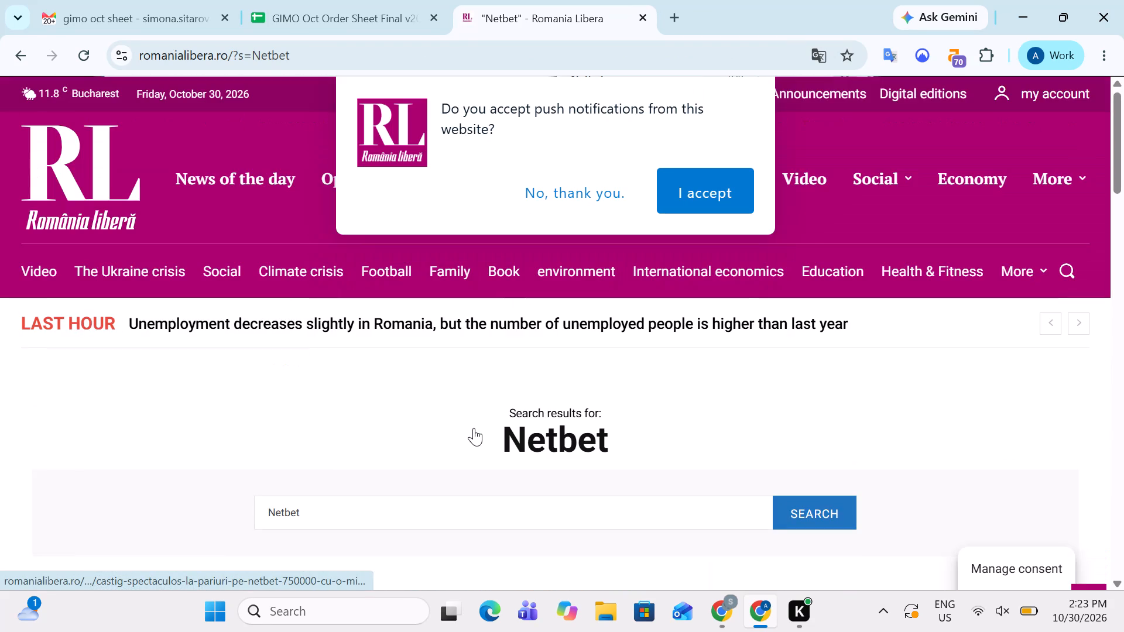
# Open the article on Romania's NEET youth from the results in a new tab and close it.
pyautogui.scroll(-3, 673, 485)
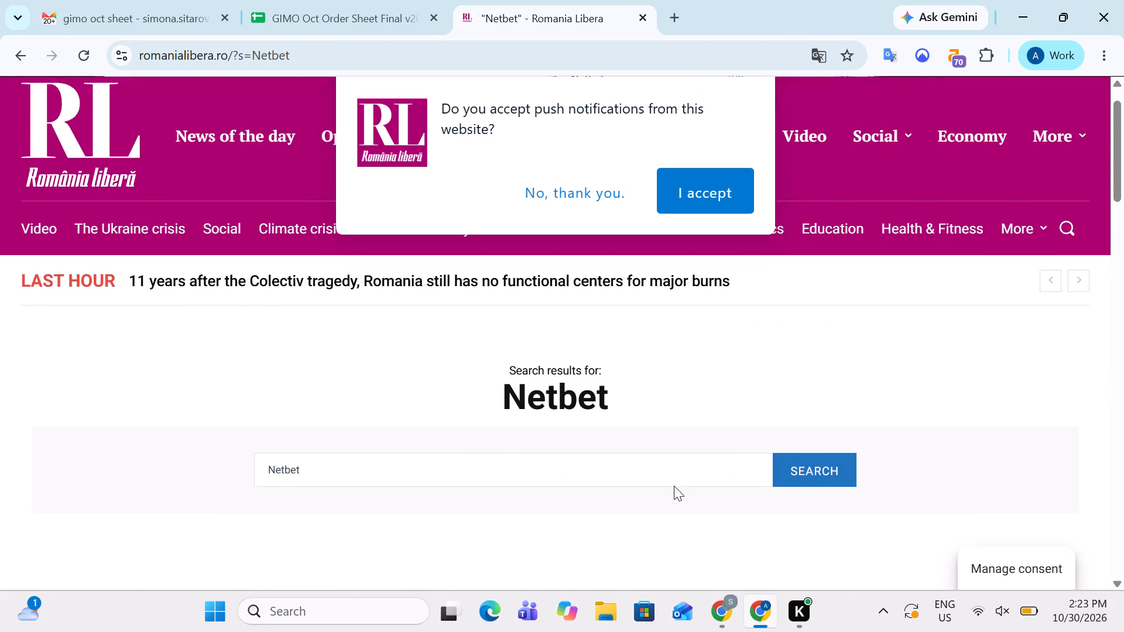
pyautogui.scroll(-2, 674, 486)
pyautogui.scroll(-4, 812, 476)
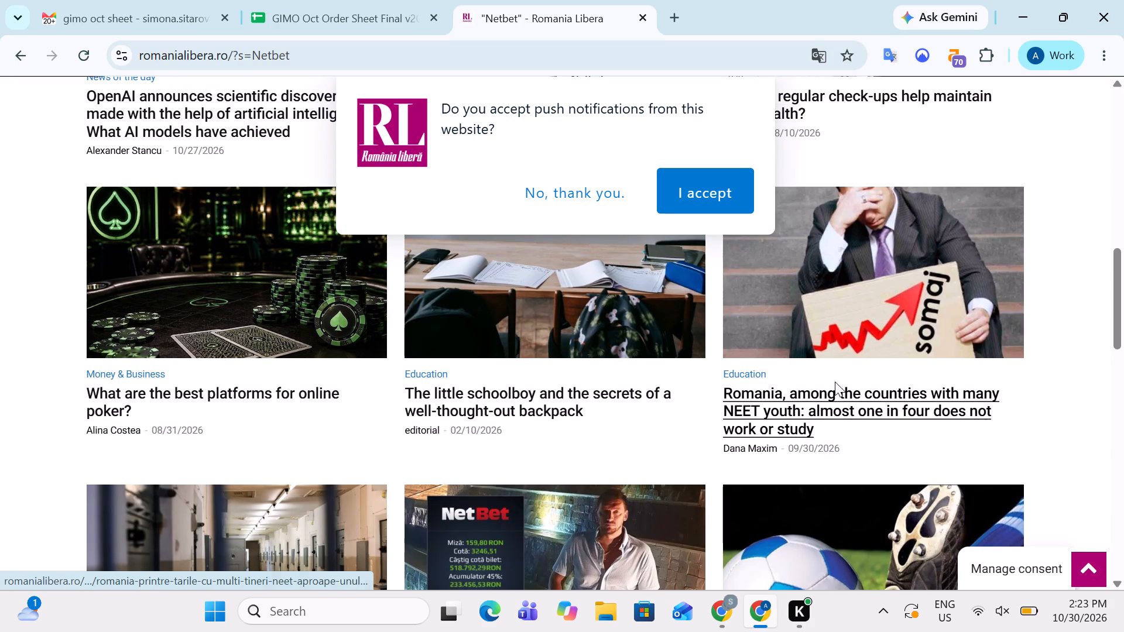
pyautogui.keyDown('ctrl'); pyautogui.click(835, 397); pyautogui.keyUp('ctrl')
pyautogui.click(690, 0)
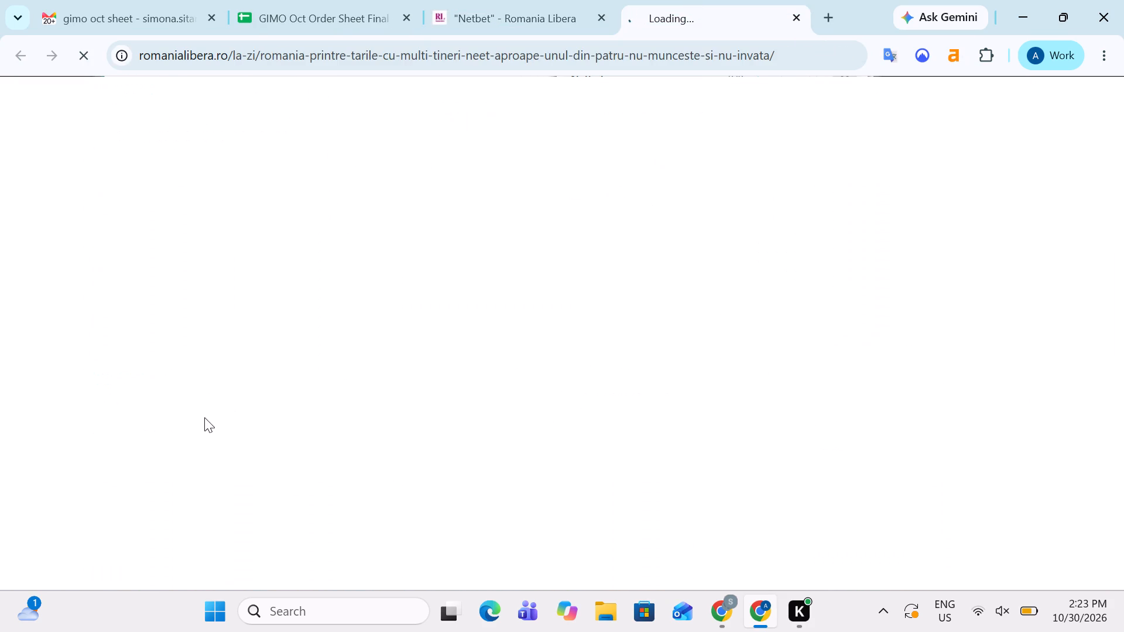
pyautogui.click(797, 17)
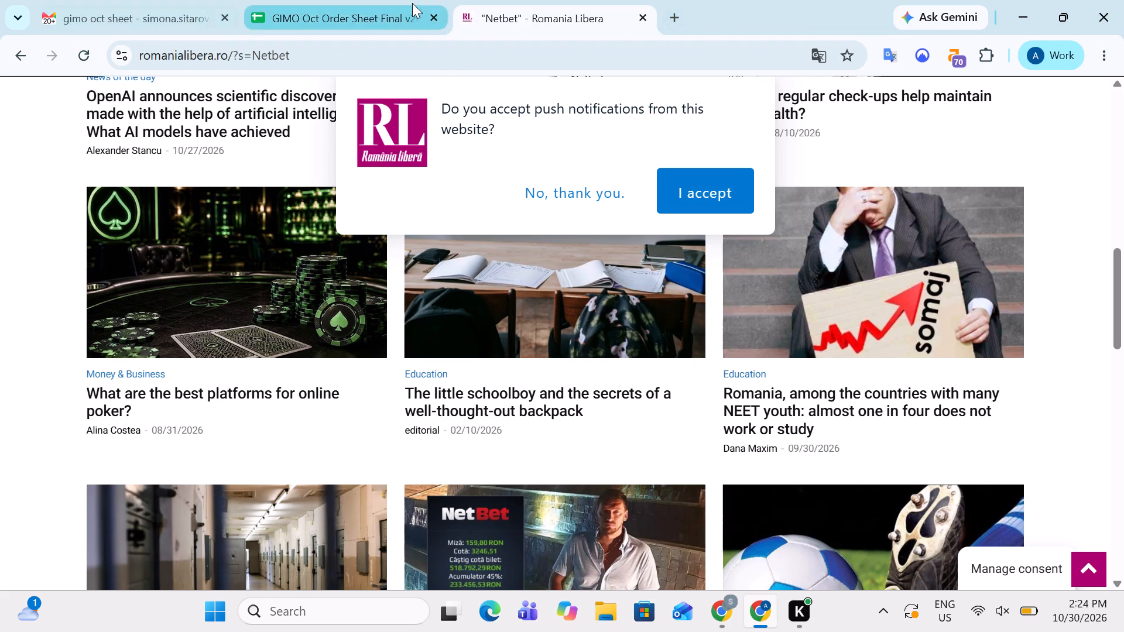
# Close the România liberă search results and compare that site's existing and revised website types in the order sheet.
pyautogui.click(644, 13)
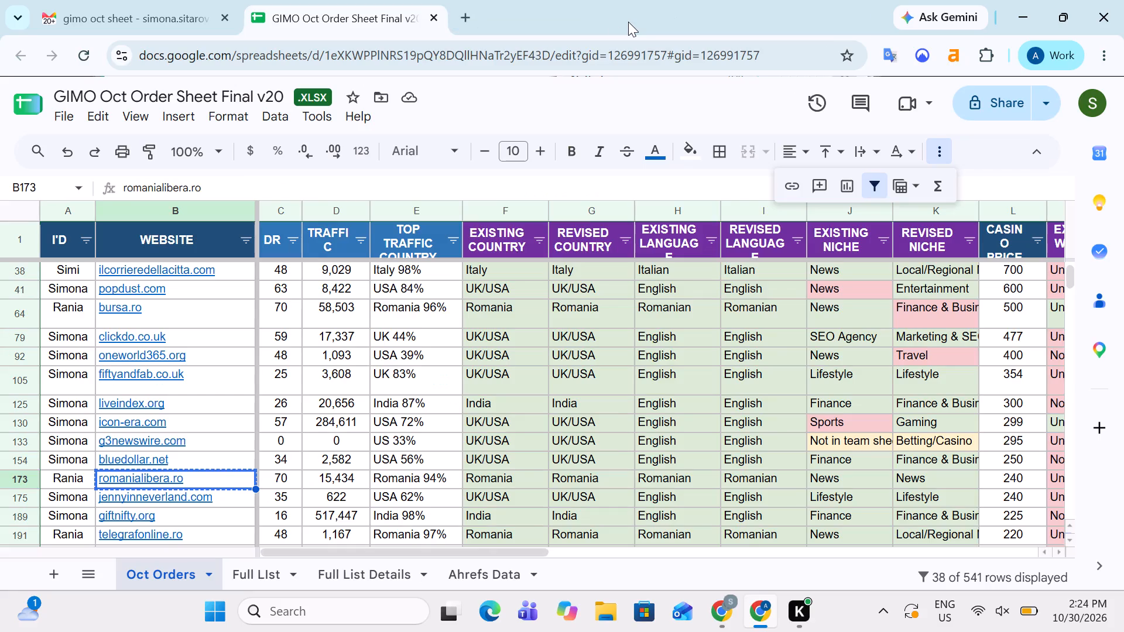
pyautogui.press('Right')
pyautogui.press('Right')
pyautogui.press('Right')
pyautogui.press('Right')
pyautogui.press('Right')
pyautogui.press('Right')
pyautogui.press('Right')
pyautogui.press('Right')
pyautogui.press('Right')
pyautogui.press('Right')
pyautogui.press('Right')
pyautogui.press('Right')
pyautogui.press('Right')
pyautogui.press('Right')
pyautogui.press('Left')
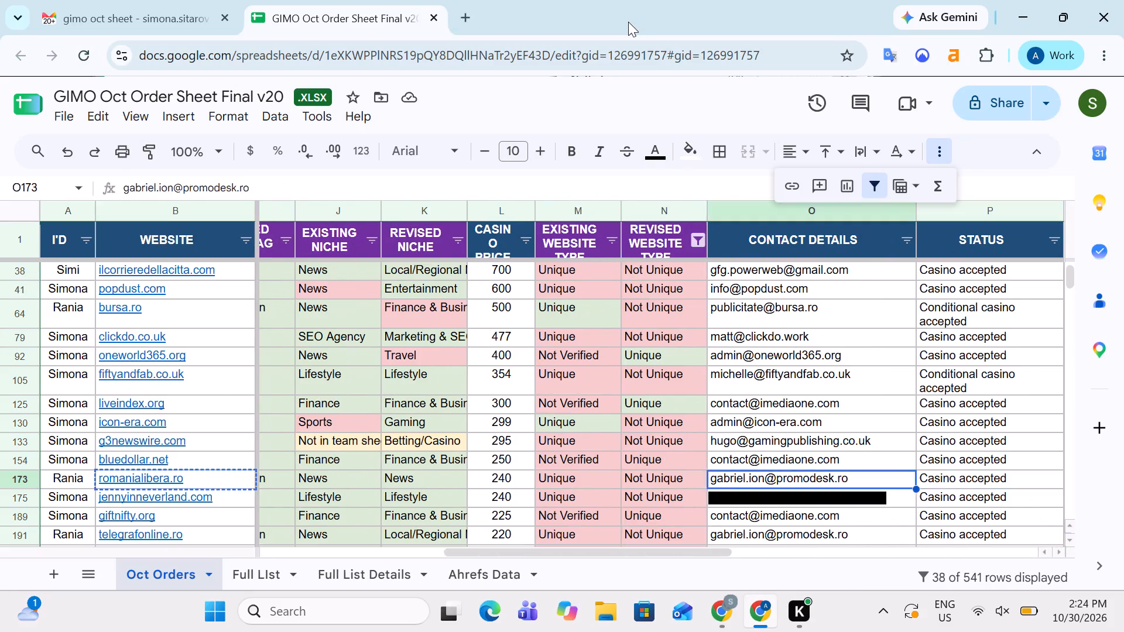
pyautogui.press('Left')
pyautogui.press('Left')
pyautogui.press('Right')
pyautogui.press('Left')
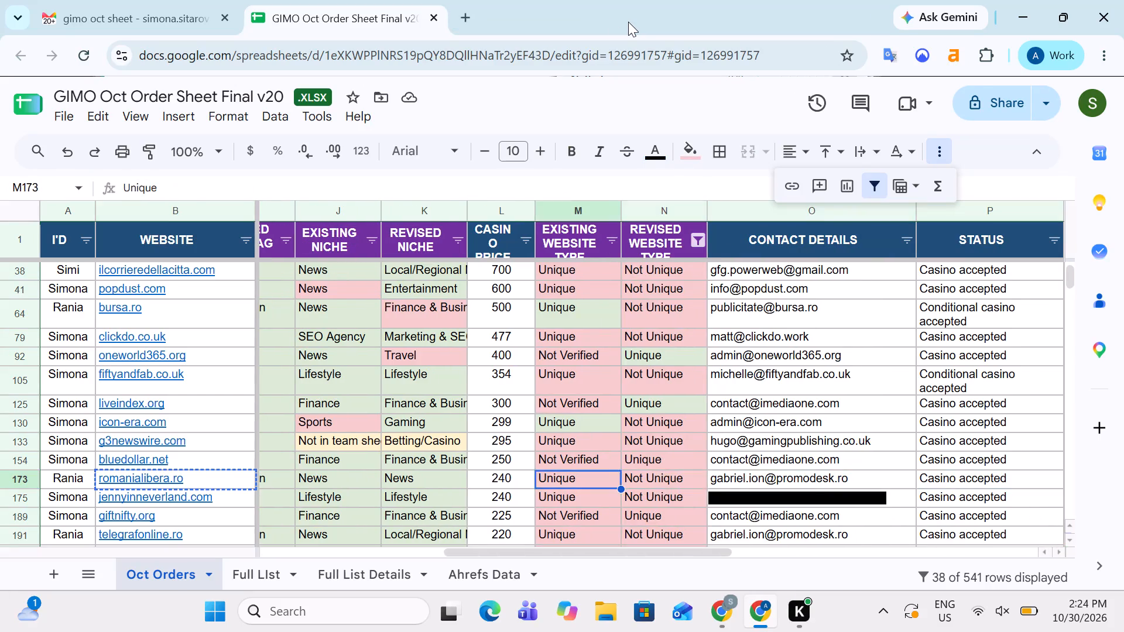
pyautogui.press('Right')
pyautogui.press('Left')
pyautogui.press('Right')
pyautogui.press('Left')
pyautogui.press('Right')
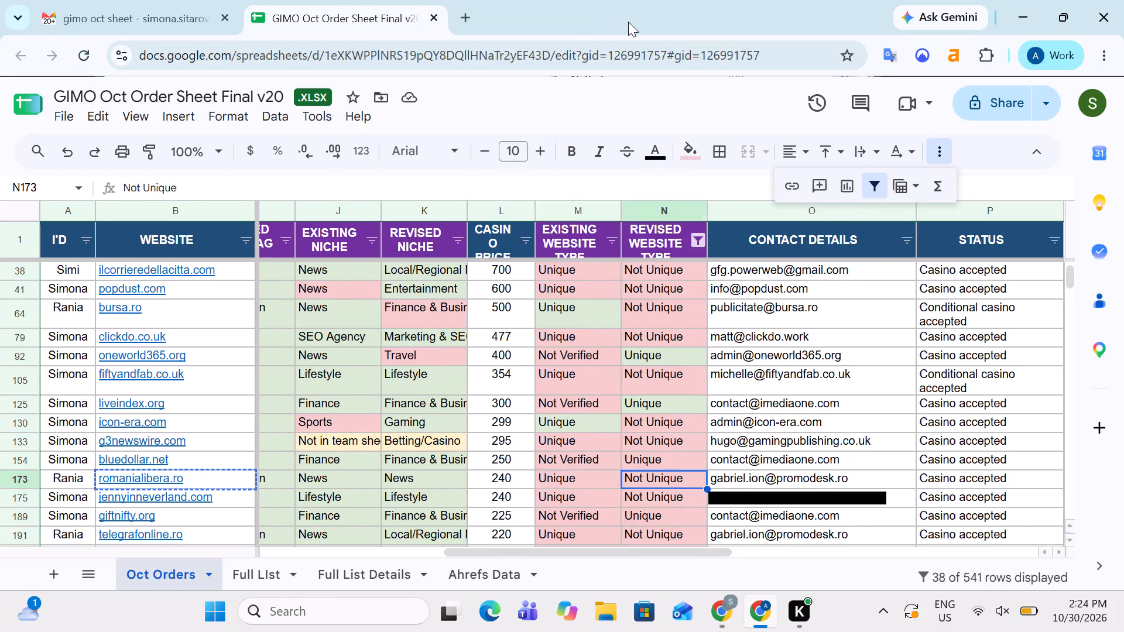
pyautogui.press('Left')
pyautogui.press('Right')
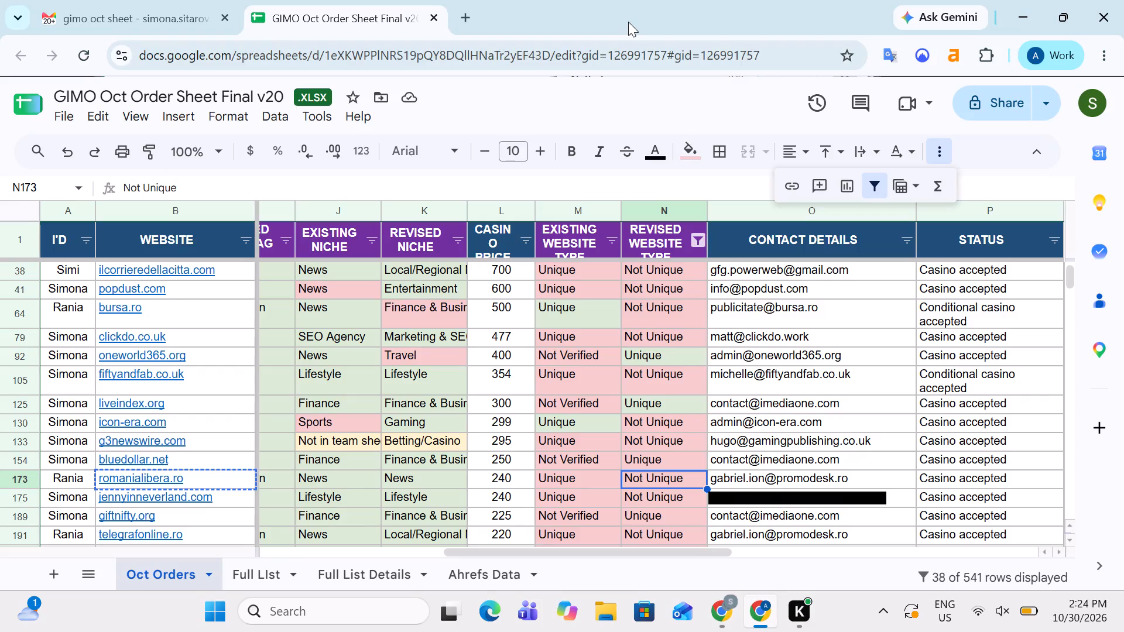
# Copy jennyinneverland.com from the row below romanialibera.ro and open the site in a new tab.
pyautogui.press('Right')
pyautogui.press('Down')
pyautogui.press('Left')
pyautogui.press('Left')
pyautogui.press('Right')
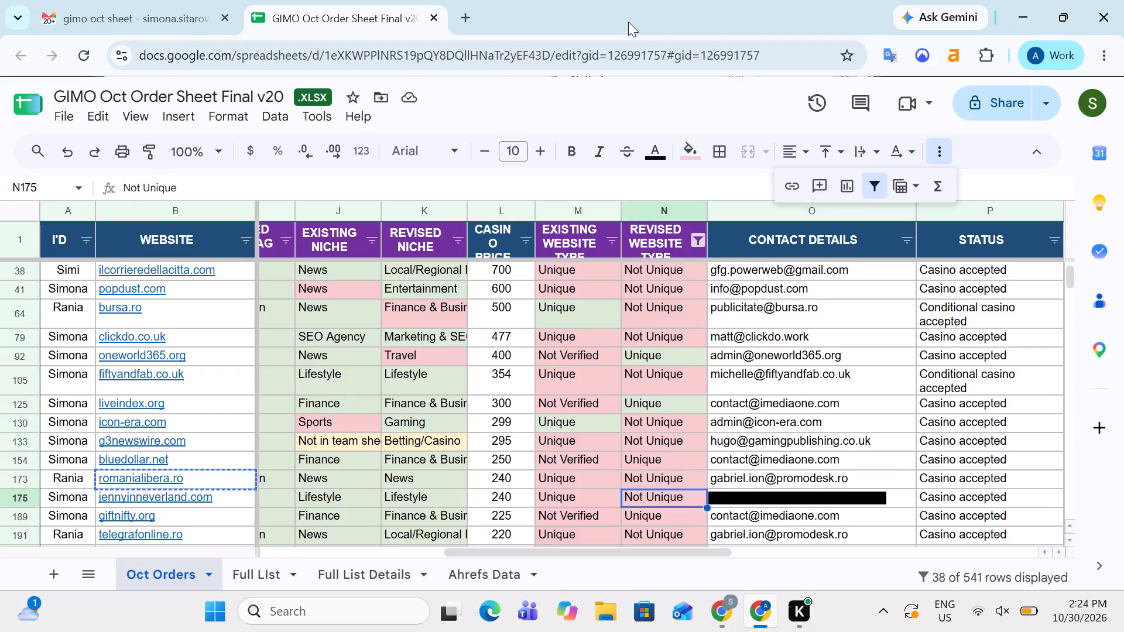
pyautogui.press('Left')
pyautogui.press('Left')
pyautogui.press('Left')
pyautogui.press('Left')
pyautogui.press('Left')
pyautogui.press('Left')
pyautogui.press('Left')
pyautogui.press('Left')
pyautogui.press('Left')
pyautogui.press('Left')
pyautogui.press('Left')
pyautogui.press('Left')
pyautogui.press('Left')
pyautogui.press('Left')
pyautogui.press('Left')
pyautogui.press('Left')
pyautogui.press('Right')
pyautogui.hotkey('ctrl', 'c')
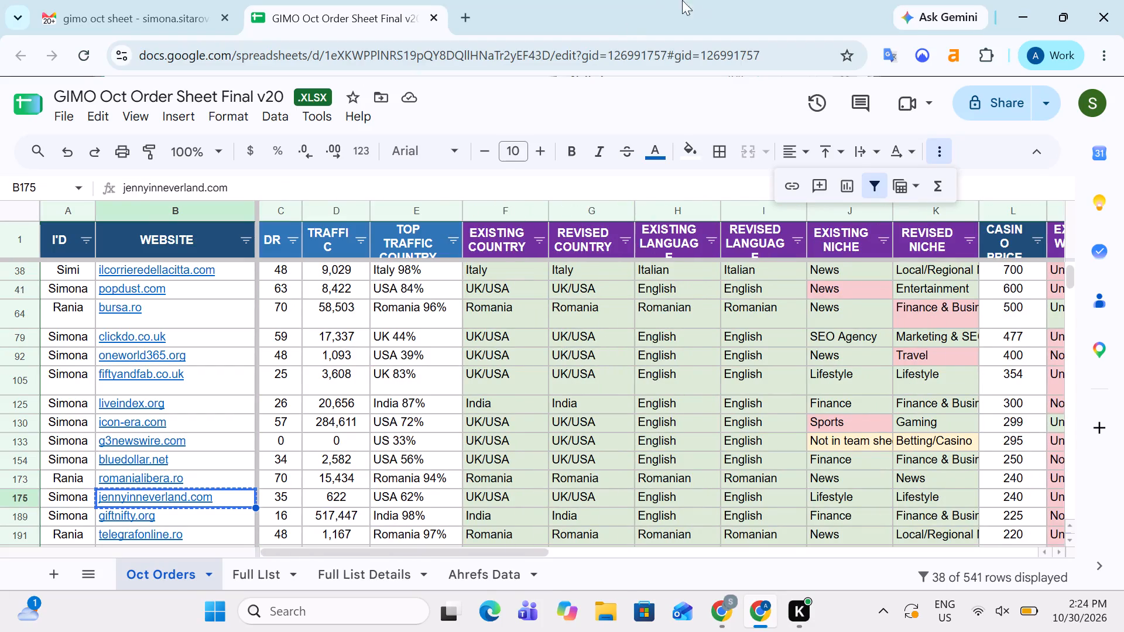
pyautogui.click(460, 27)
pyautogui.hotkey('ctrl', 'v')
pyautogui.press('Return')
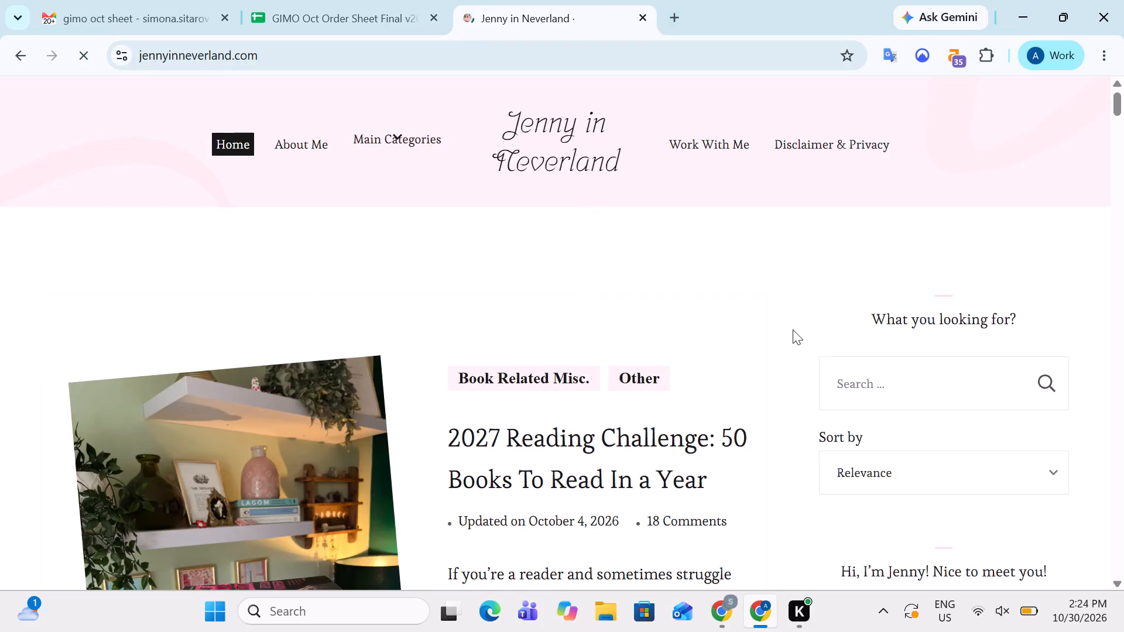
# Search the Jenny in Neverland site for Netbet and look through the results page.
pyautogui.click(958, 387)
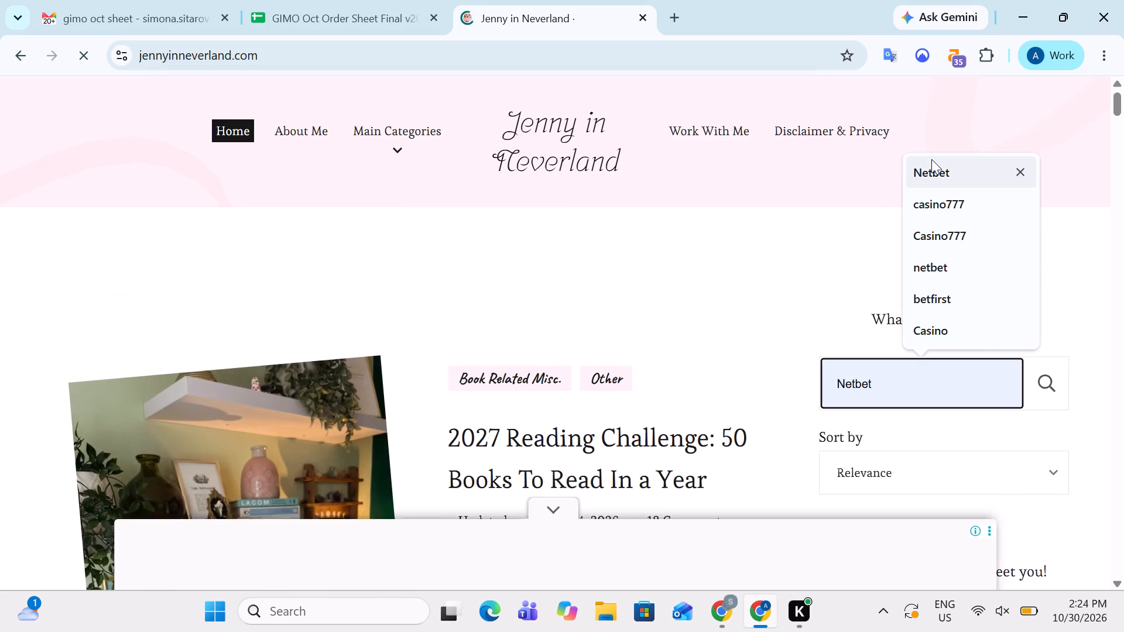
pyautogui.click(934, 177)
pyautogui.press('Return')
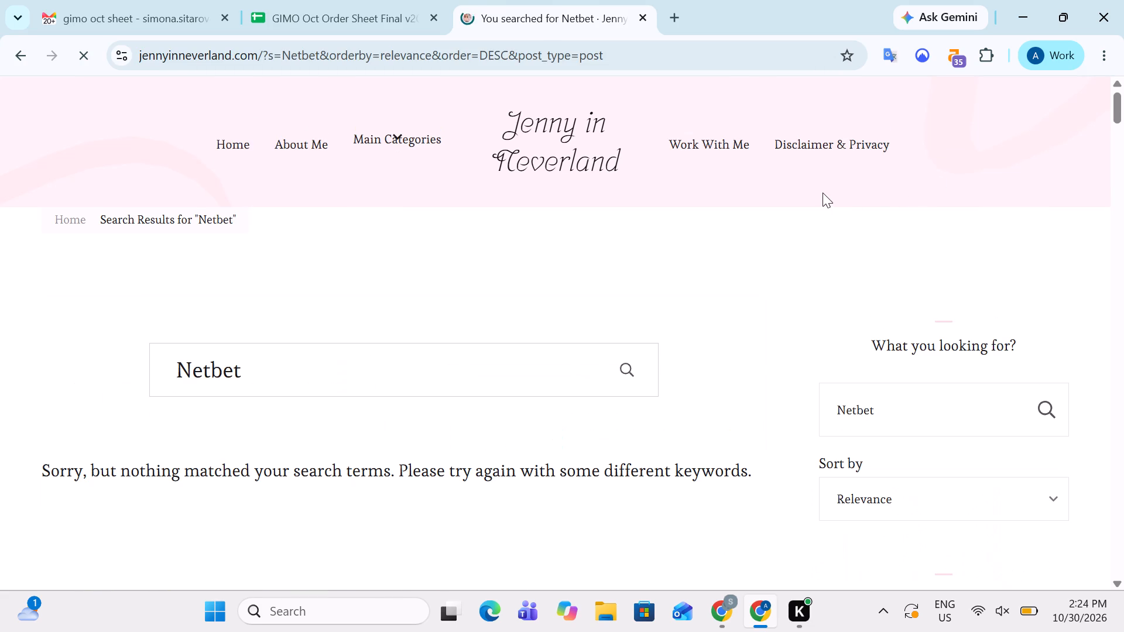
pyautogui.scroll(-3, 760, 228)
# Fill the Existing Website Type cell of jennyinneverland.com with light green in the order sheet.
pyautogui.click(376, 0)
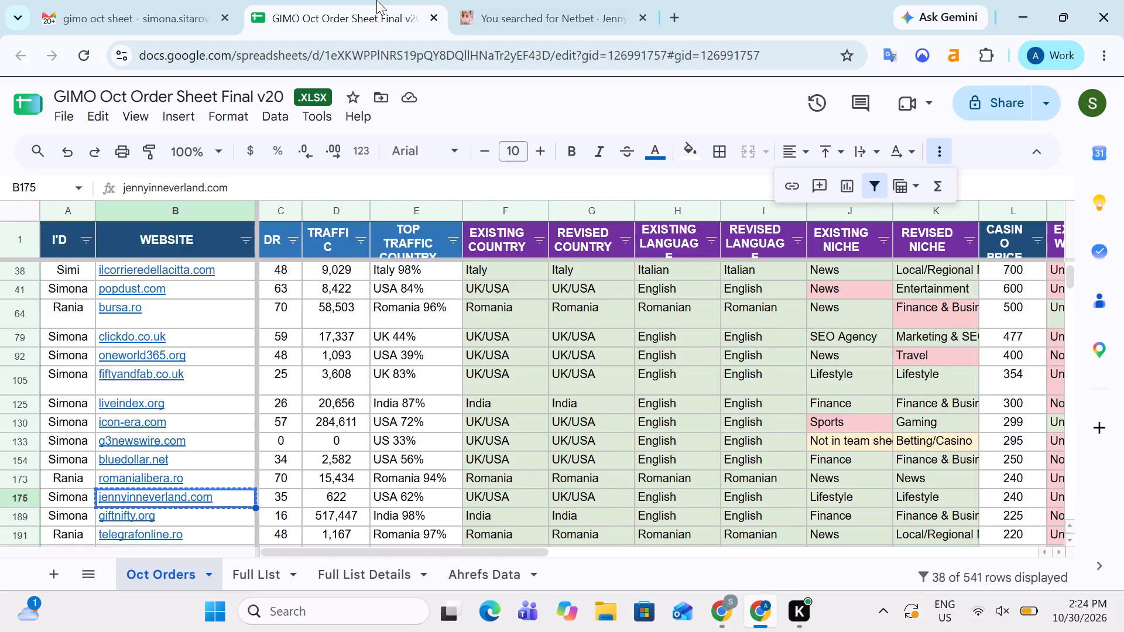
pyautogui.press('Right')
pyautogui.press('Right')
pyautogui.press('Right')
pyautogui.press('Right')
pyautogui.press('Right')
pyautogui.press('Right')
pyautogui.press('Right')
pyautogui.press('Right')
pyautogui.press('Right')
pyautogui.press('Right')
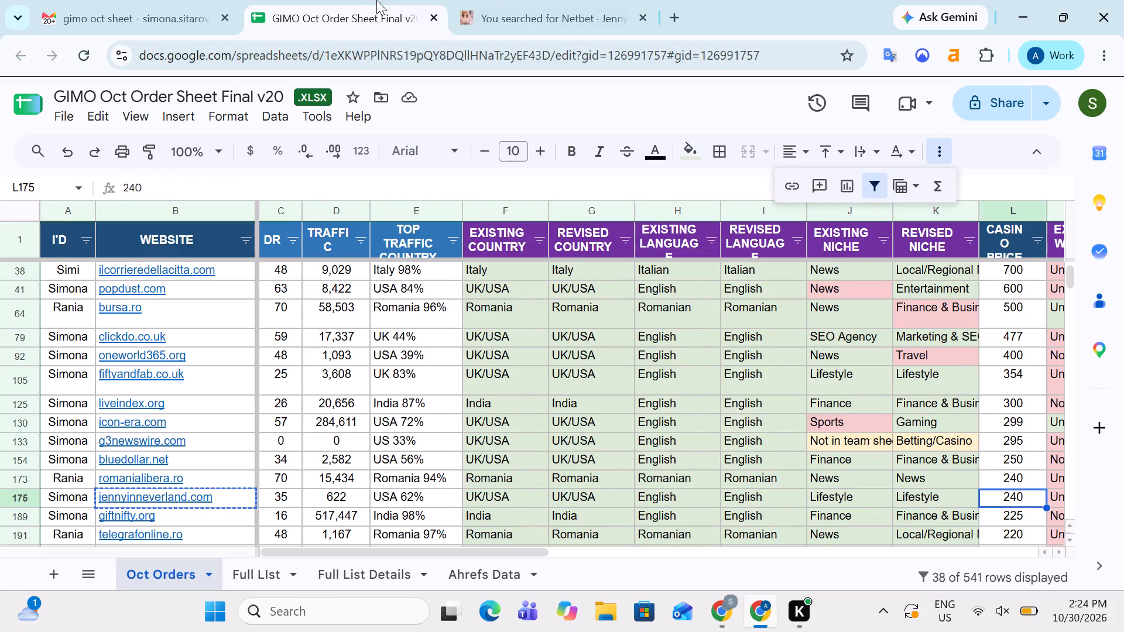
pyautogui.press('Right')
pyautogui.press('Right')
pyautogui.press('Right')
pyautogui.press('Left')
pyautogui.press('Left')
pyautogui.press('Left')
pyautogui.press('Right')
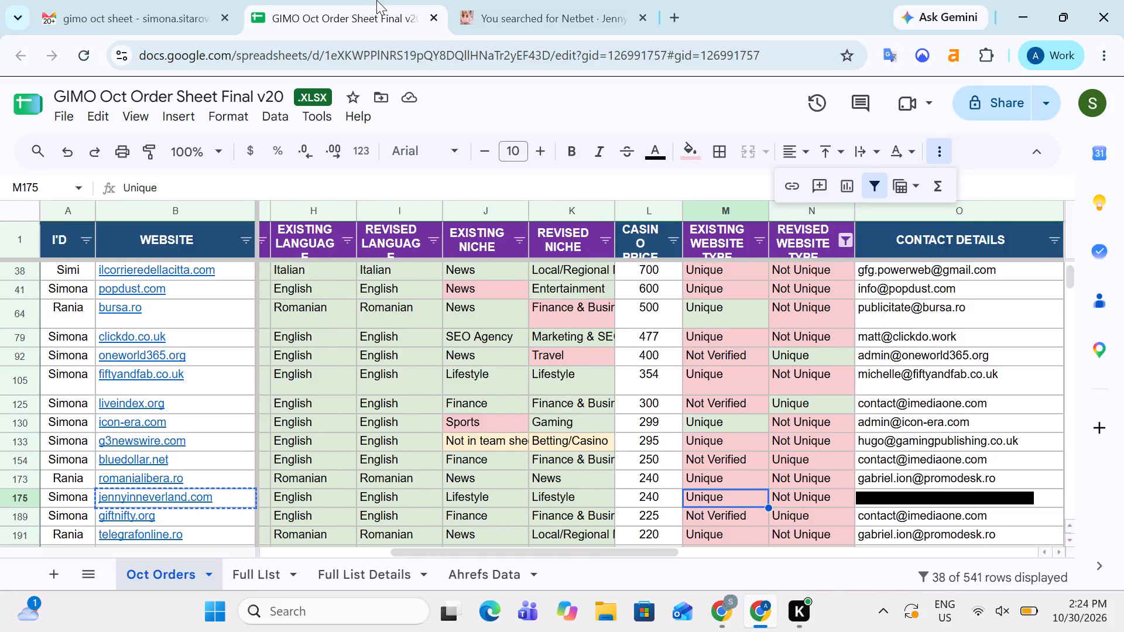
pyautogui.click(690, 151)
pyautogui.click(773, 248)
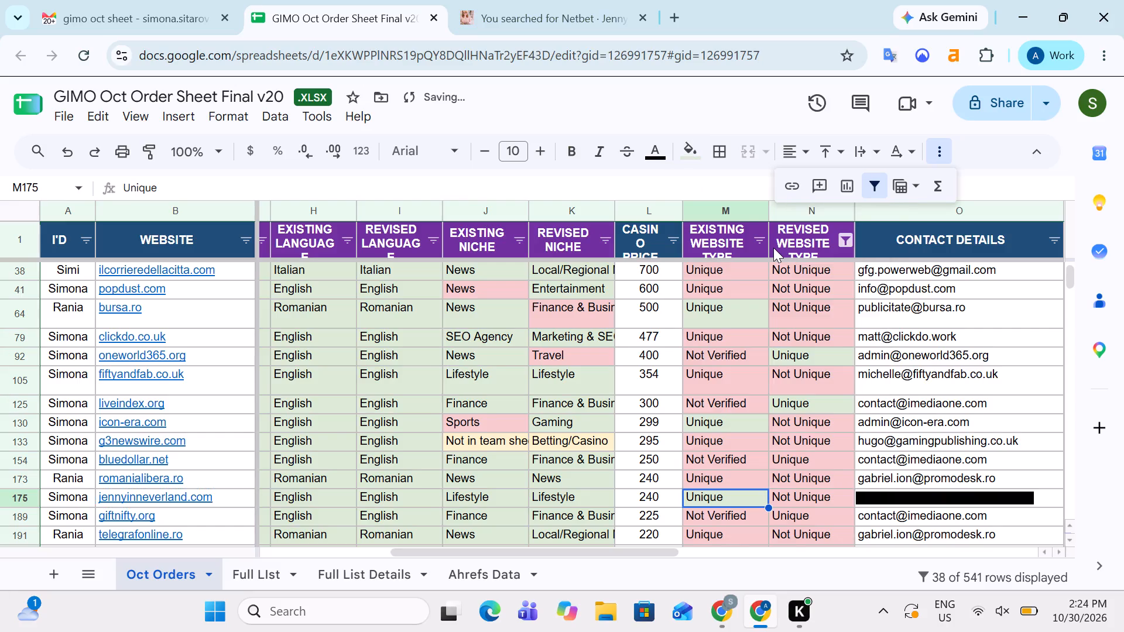
# Compare the existing and revised website types of the rows just above jennyinneverland.com, including g3newswire.com and bluedollar.net.
pyautogui.press('Up')
pyautogui.press('Up')
pyautogui.press('Up')
pyautogui.press('Up')
pyautogui.press('Down')
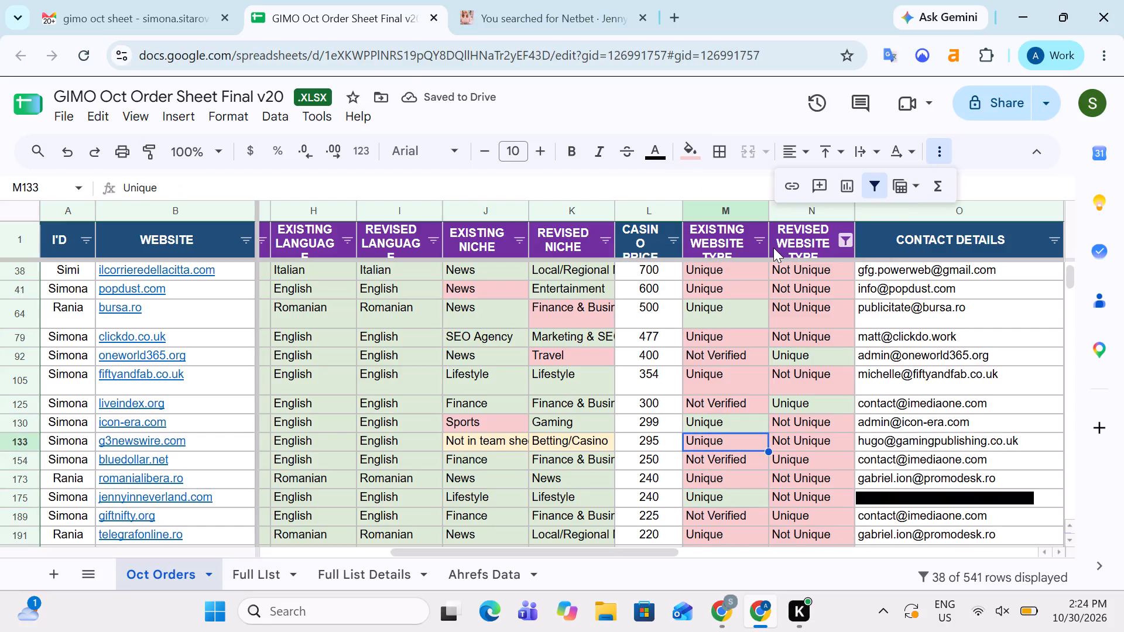
pyautogui.press('Right')
pyautogui.press('Left')
pyautogui.press('Right')
pyautogui.press('Left')
pyautogui.press('Down')
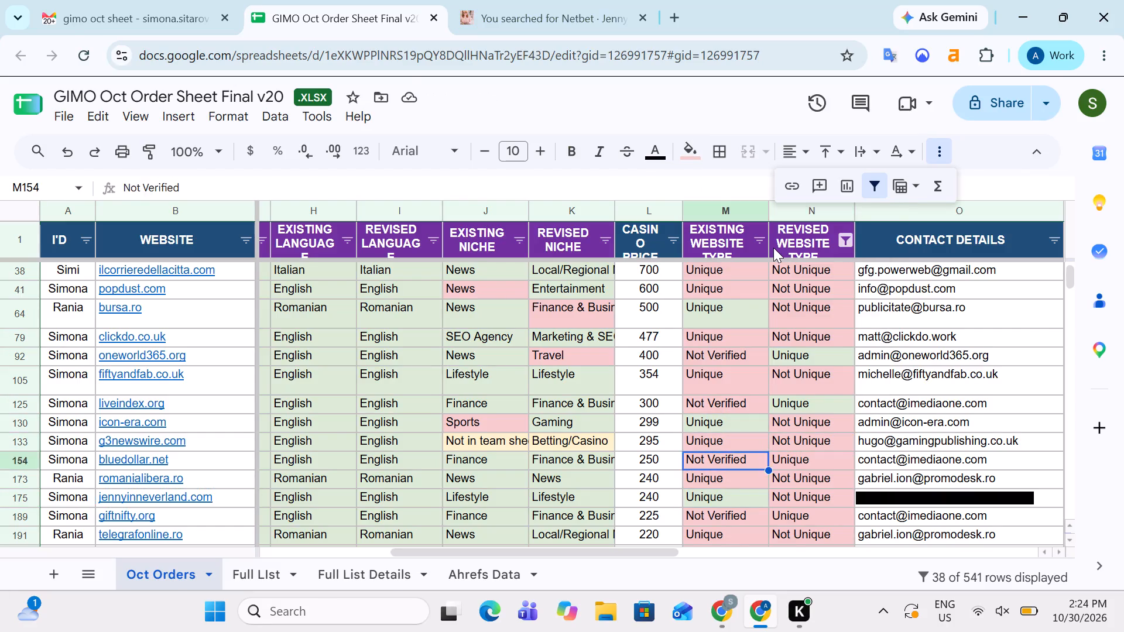
pyautogui.press('Left')
pyautogui.press('Right')
pyautogui.press('Right')
pyautogui.press('Right')
pyautogui.press('Left')
pyautogui.press('Down')
pyautogui.press('Down')
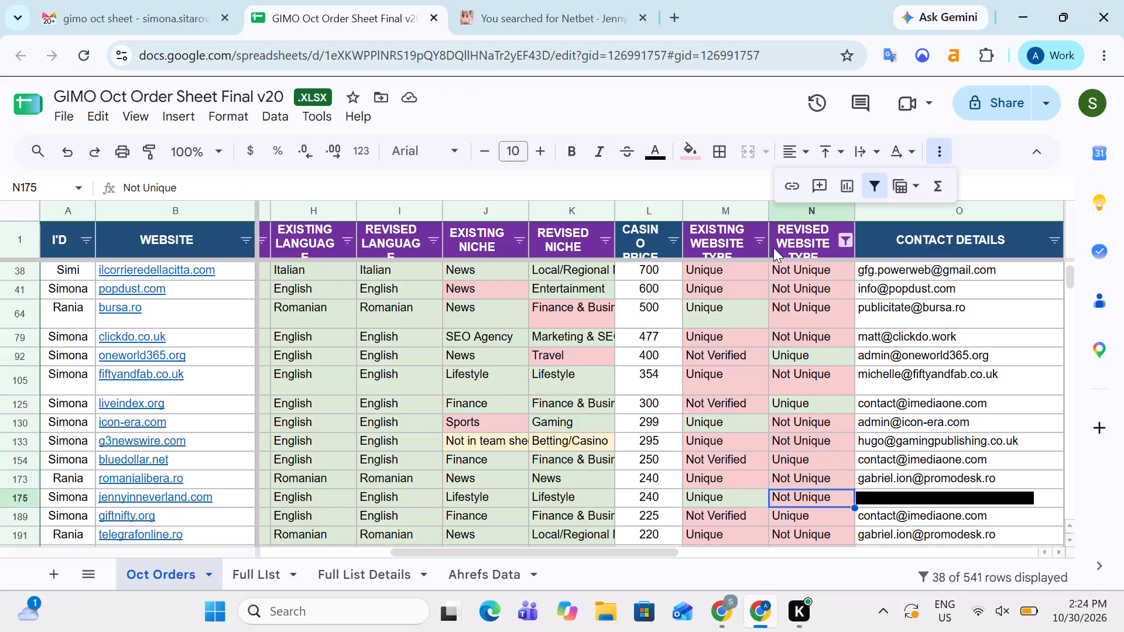
# Look through the website type cells in the filtered rows below jennyinneverland.com for sites still needing verification.
pyautogui.press('Down')
pyautogui.press('Down')
pyautogui.press('Down')
pyautogui.press('Down')
pyautogui.press('Down')
pyautogui.press('Down')
pyautogui.press('Down')
pyautogui.press('Up')
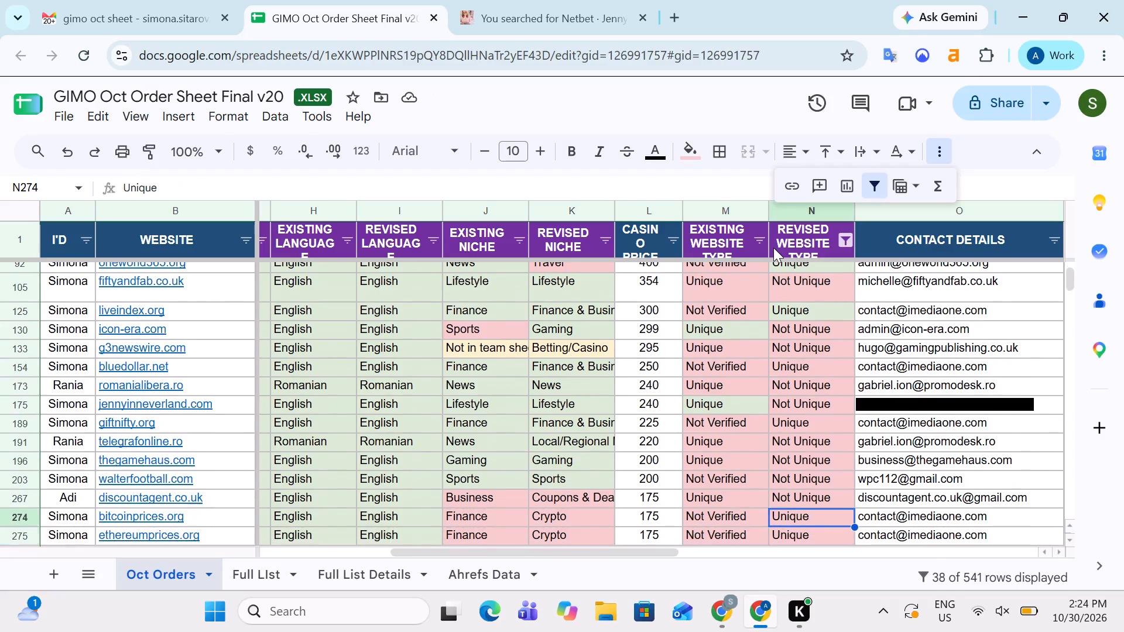
pyautogui.press('Down')
pyautogui.press('Down')
pyautogui.press('Down')
pyautogui.press('Down')
pyautogui.press('Down')
pyautogui.press('Down')
pyautogui.press('Down')
pyautogui.press('Down')
pyautogui.press('Down')
pyautogui.press('Up')
pyautogui.press('Up')
pyautogui.press('Up')
pyautogui.press('Up')
pyautogui.press('Up')
pyautogui.press('Up')
pyautogui.press('Up')
pyautogui.press('Up')
pyautogui.press('Up')
pyautogui.press('Up')
pyautogui.press('Up')
pyautogui.press('Up')
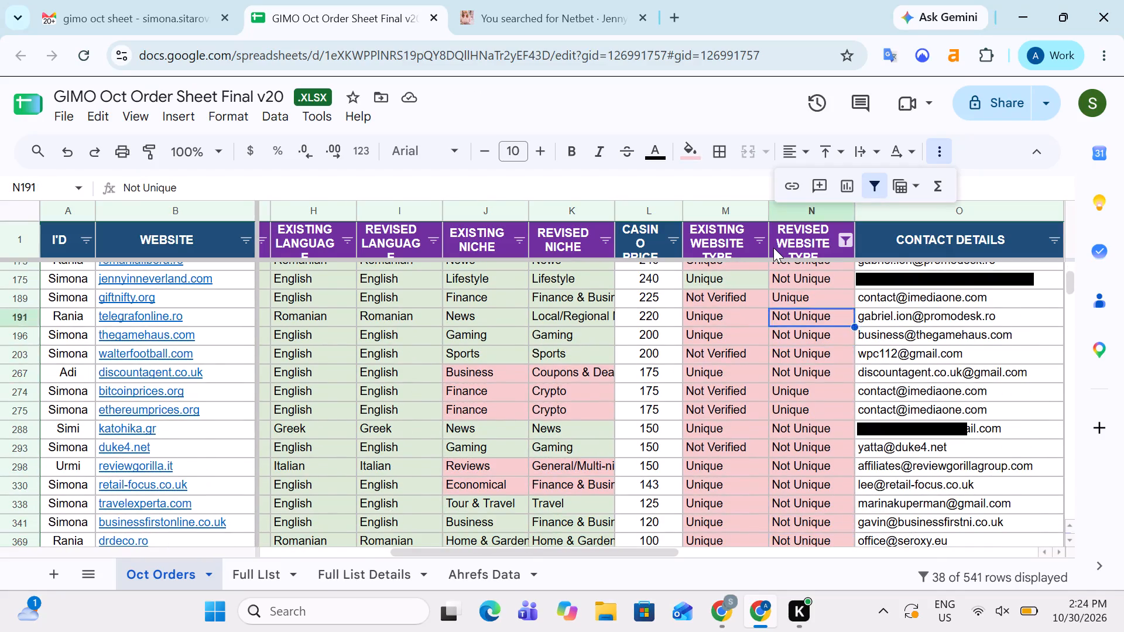
pyautogui.press('Up')
pyautogui.press('Left')
pyautogui.hotkey('ctrl', 'shift', 'Down')
pyautogui.press('Up')
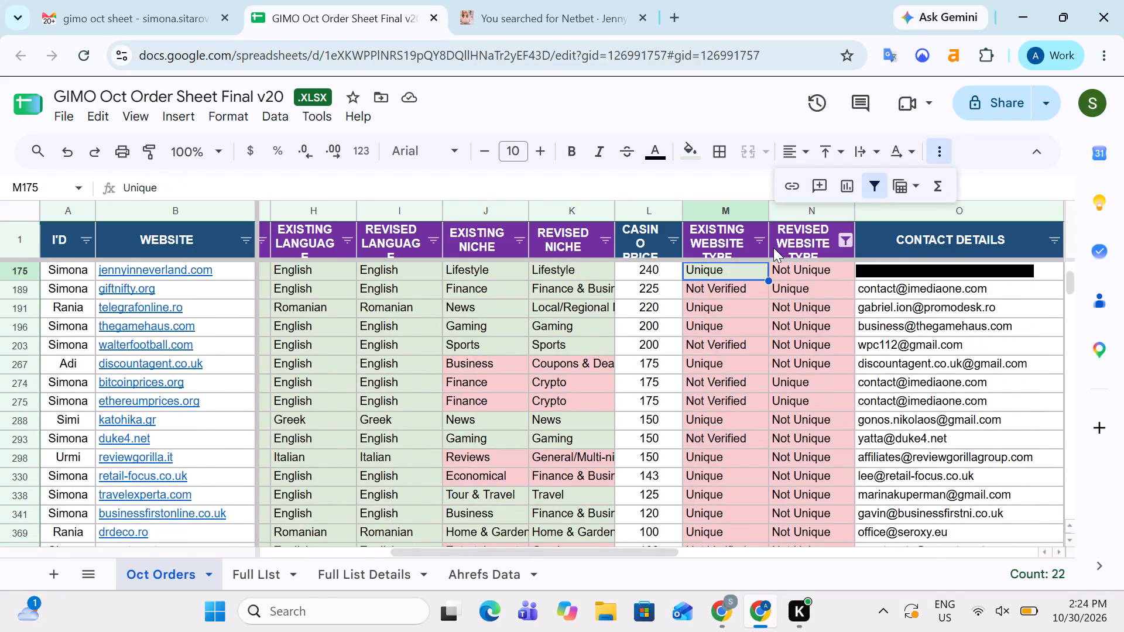
# Check the website types of giftnifty.org and telegrafonline.ro, and open telegrafonline.ro in place of the Jenny in Neverland results.
pyautogui.press('Down')
pyautogui.press('Right')
pyautogui.press('Left')
pyautogui.press('Down')
pyautogui.press('Right')
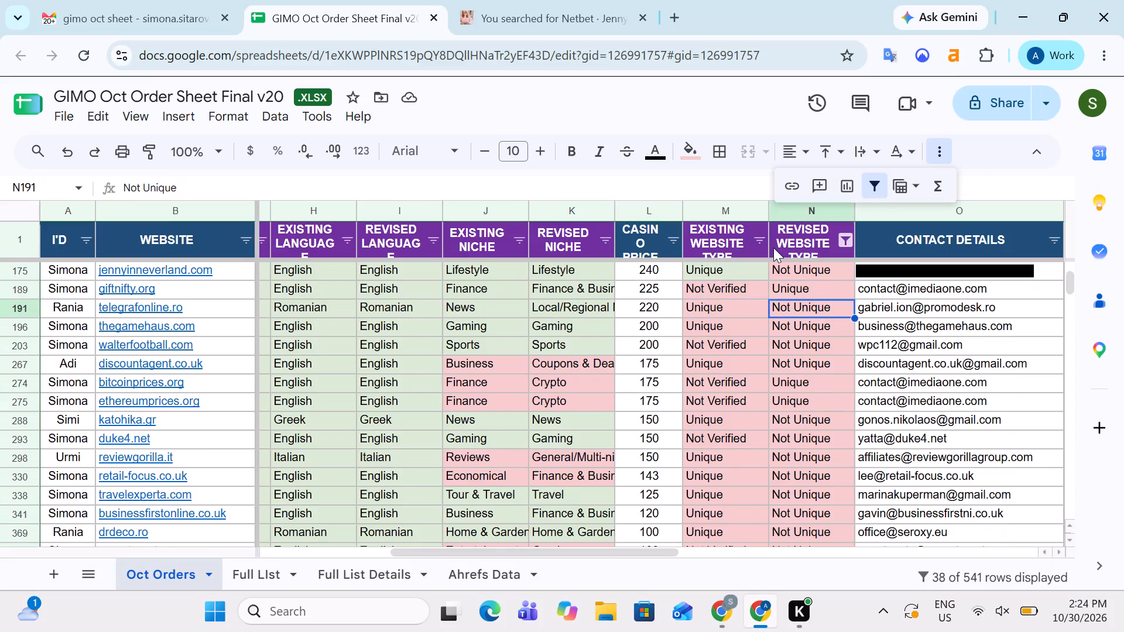
pyautogui.press('Left')
pyautogui.press('Right')
pyautogui.press('Left')
pyautogui.press('Left')
pyautogui.press('Left')
pyautogui.press('Left')
pyautogui.press('Left')
pyautogui.press('Left')
pyautogui.press('Left')
pyautogui.press('Left')
pyautogui.press('Left')
pyautogui.press('Left')
pyautogui.press('Left')
pyautogui.press('Left')
pyautogui.press('Left')
pyautogui.press('Left')
pyautogui.press('Left')
pyautogui.press('Left')
pyautogui.press('Left')
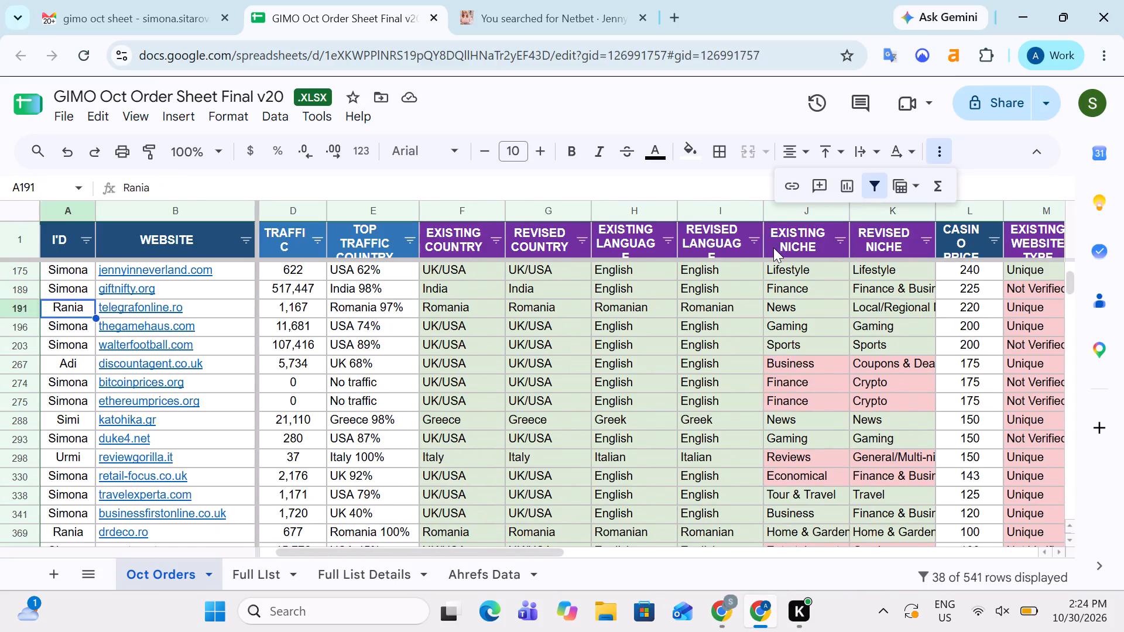
pyautogui.press('Right')
pyautogui.hotkey('ctrl', 'c')
pyautogui.click(590, 0)
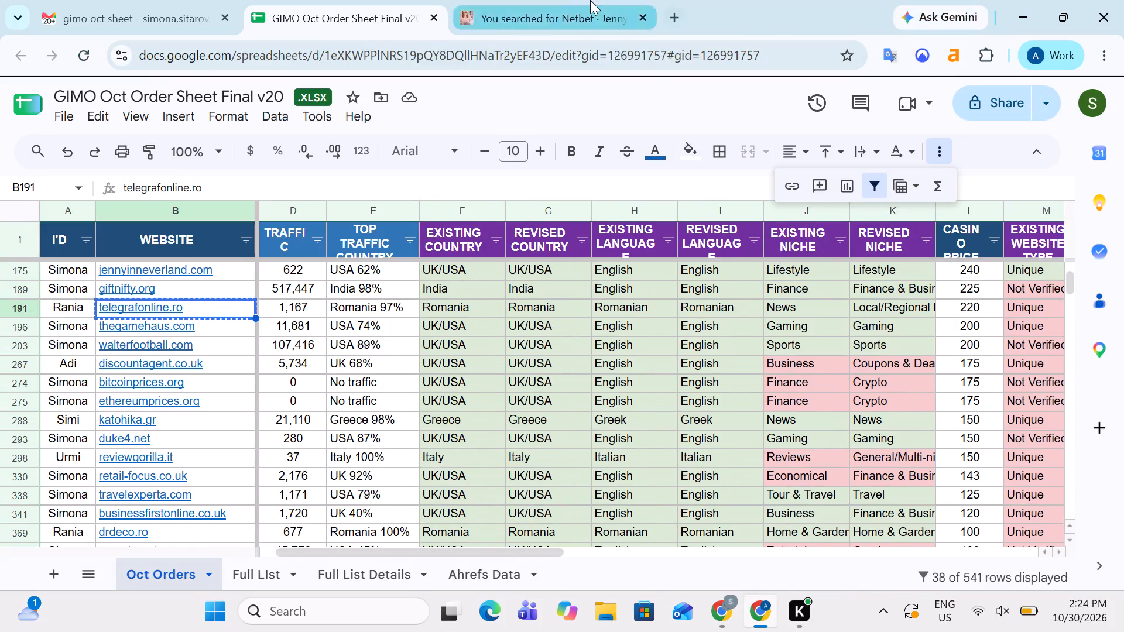
pyautogui.click(575, 54)
pyautogui.hotkey('ctrl', 'v')
pyautogui.press('Return')
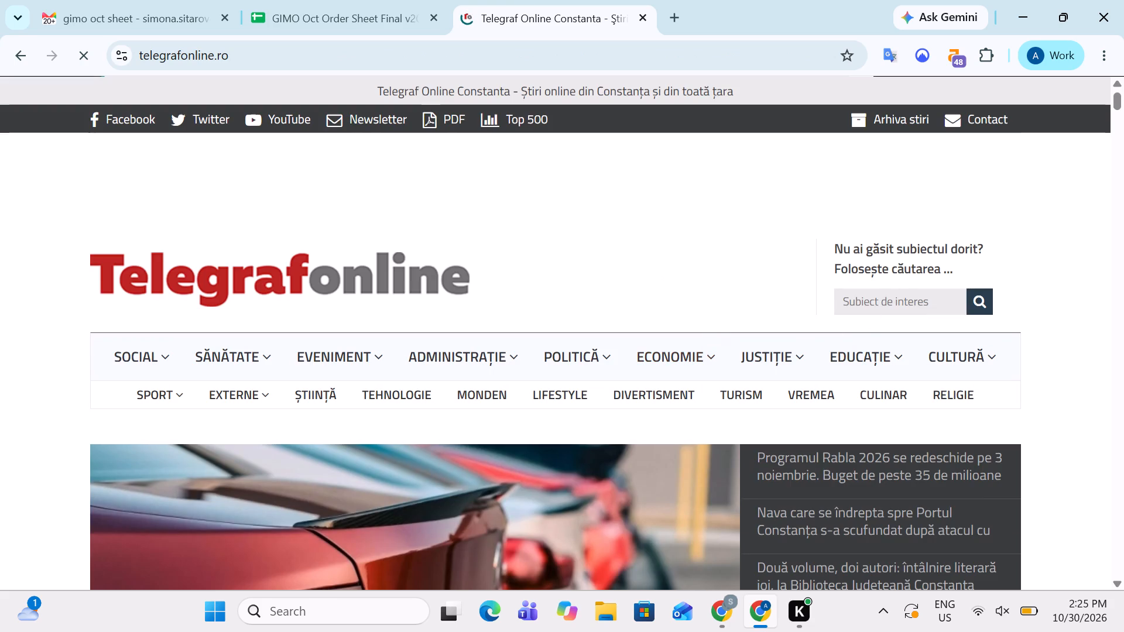
# Search the Telegraf Online site for Netbet.
pyautogui.click(895, 299)
pyautogui.write('Netbet')
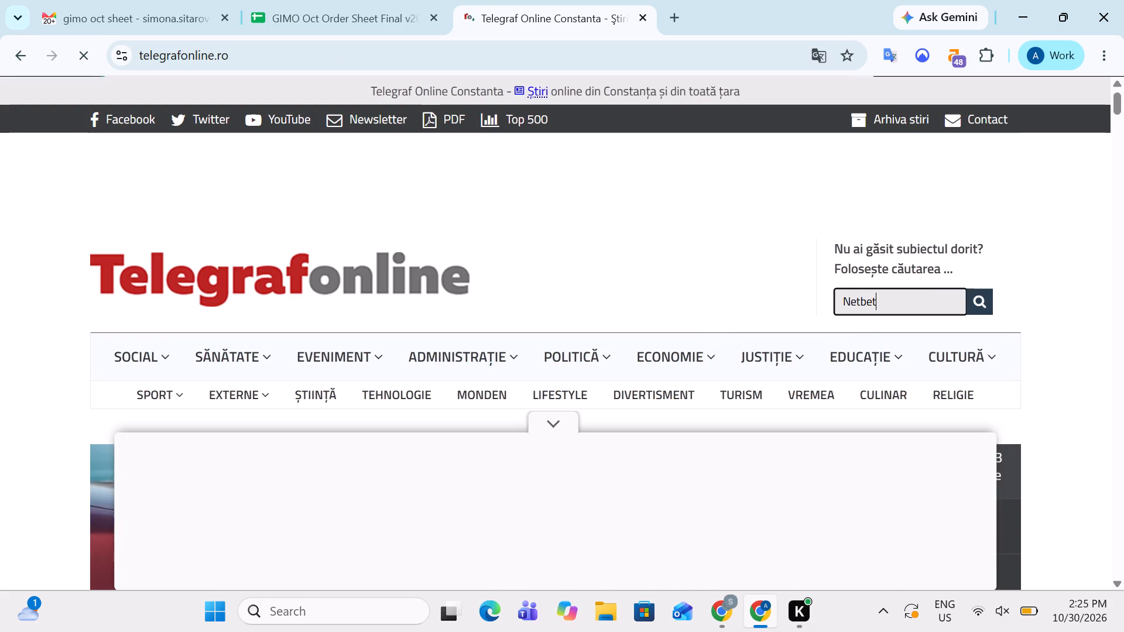